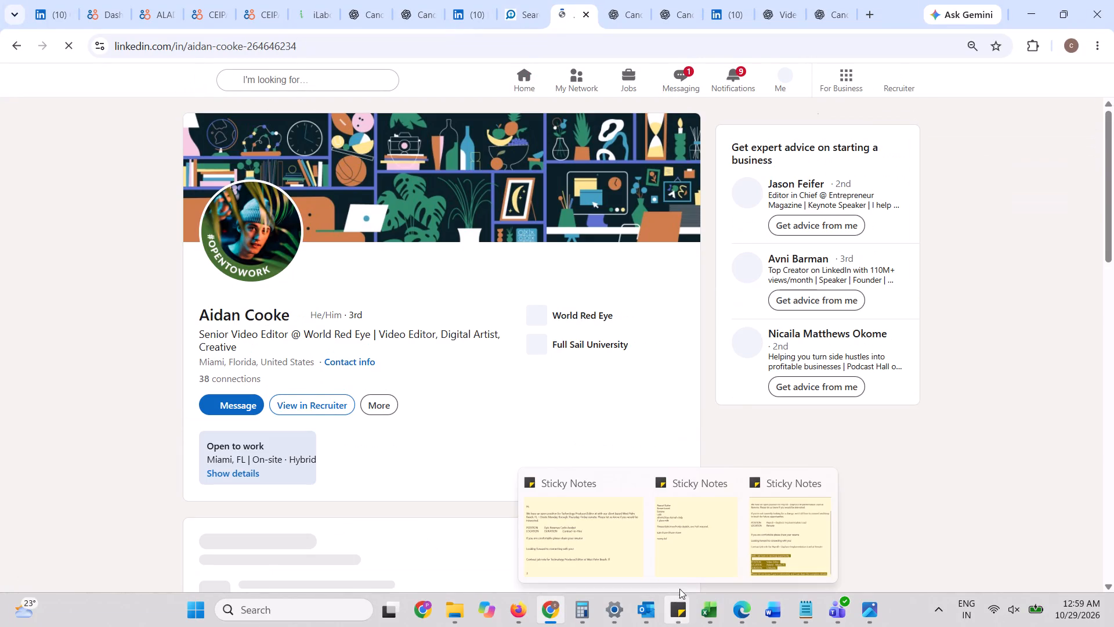
Send the displayed video editor candidate a connection invitation with the Video Editor, Hybrid - Miami, FL, 6 Months message copied from Sticky Notes as its note.
{"action": "left_click", "coordinate": [793, 536]}
{"action": "key", "text": "ctrl+c"}
{"action": "key", "text": "ctrl+c"}
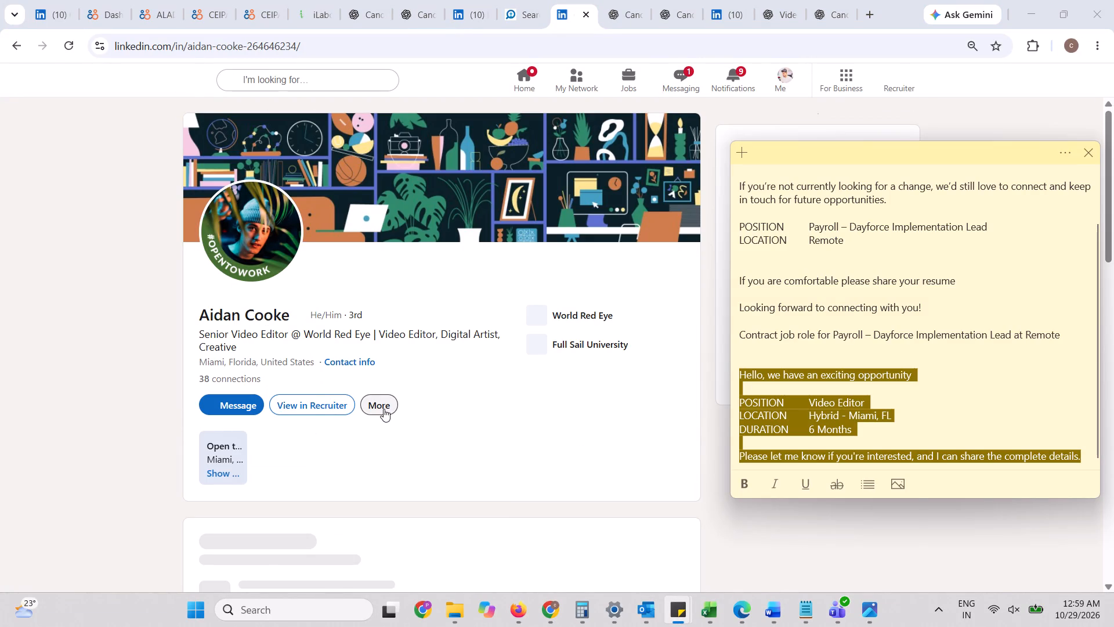
{"action": "left_click", "coordinate": [383, 406]}
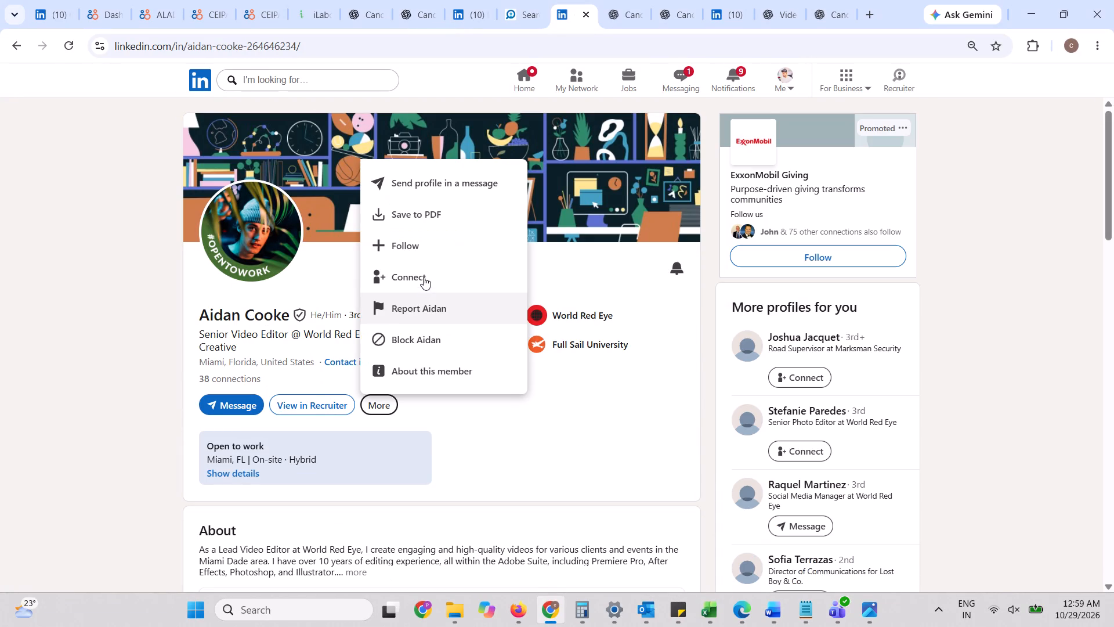
{"action": "left_click", "coordinate": [425, 276]}
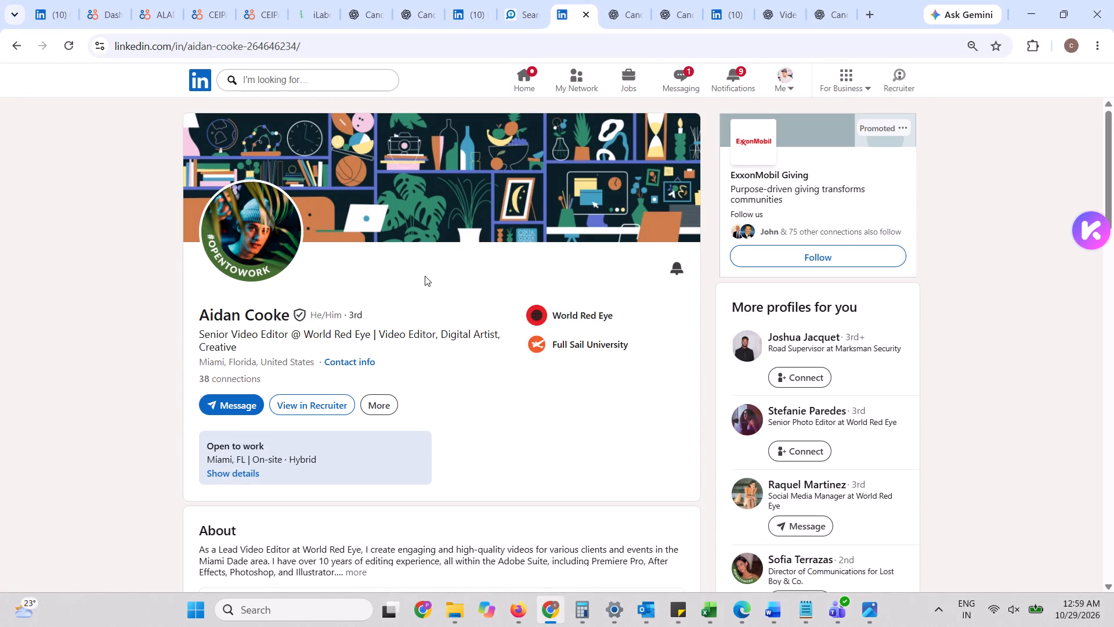
{"action": "left_click", "coordinate": [558, 225]}
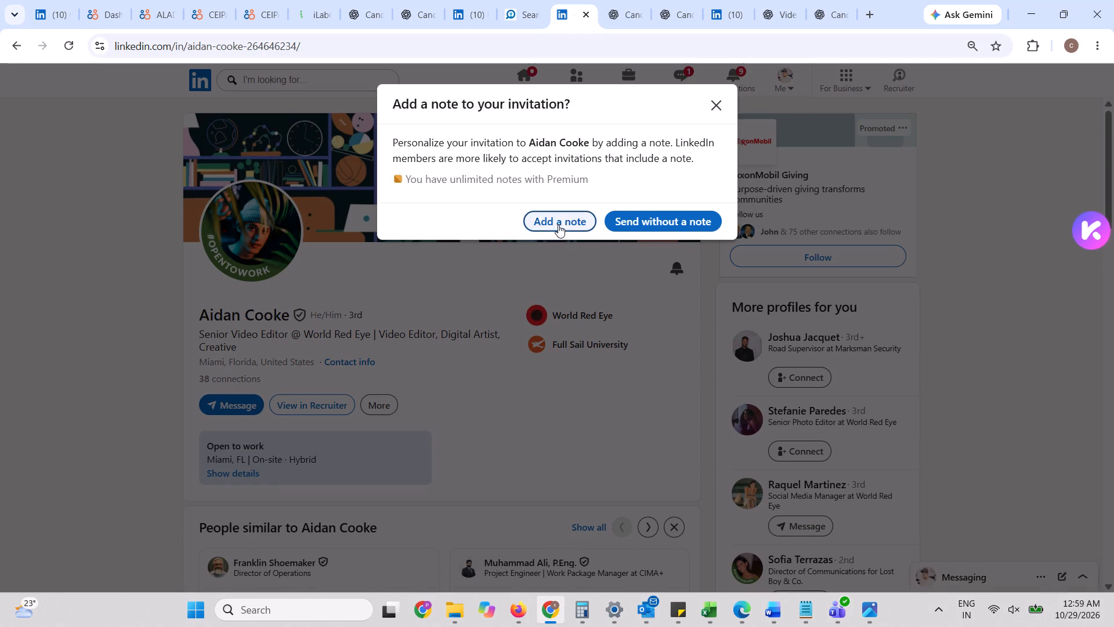
{"action": "key", "text": "ctrl+v"}
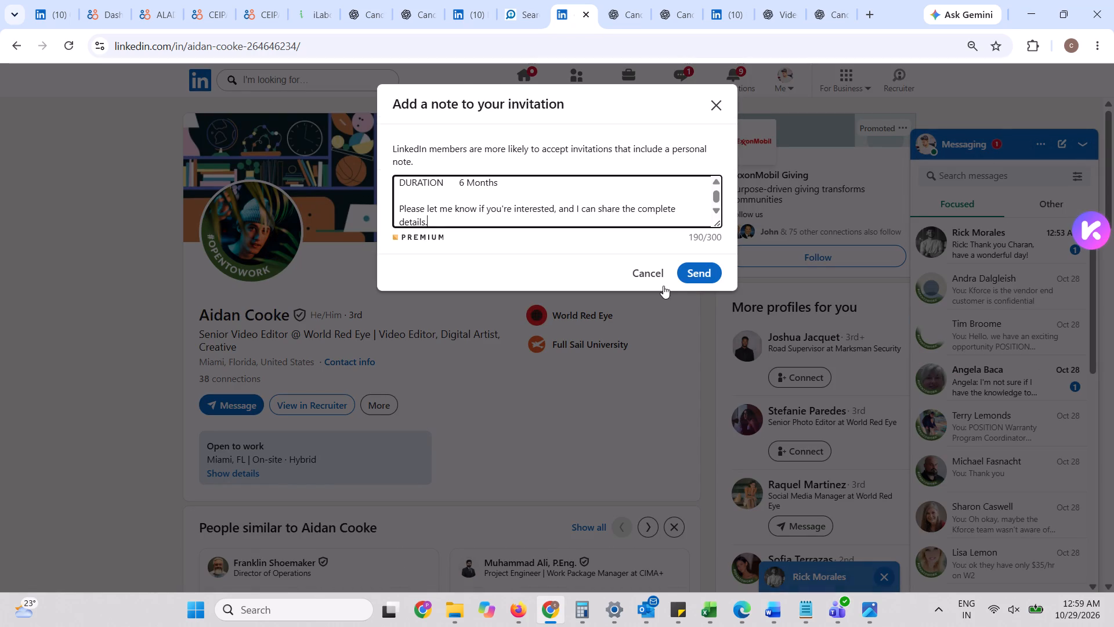
{"action": "left_click", "coordinate": [689, 273]}
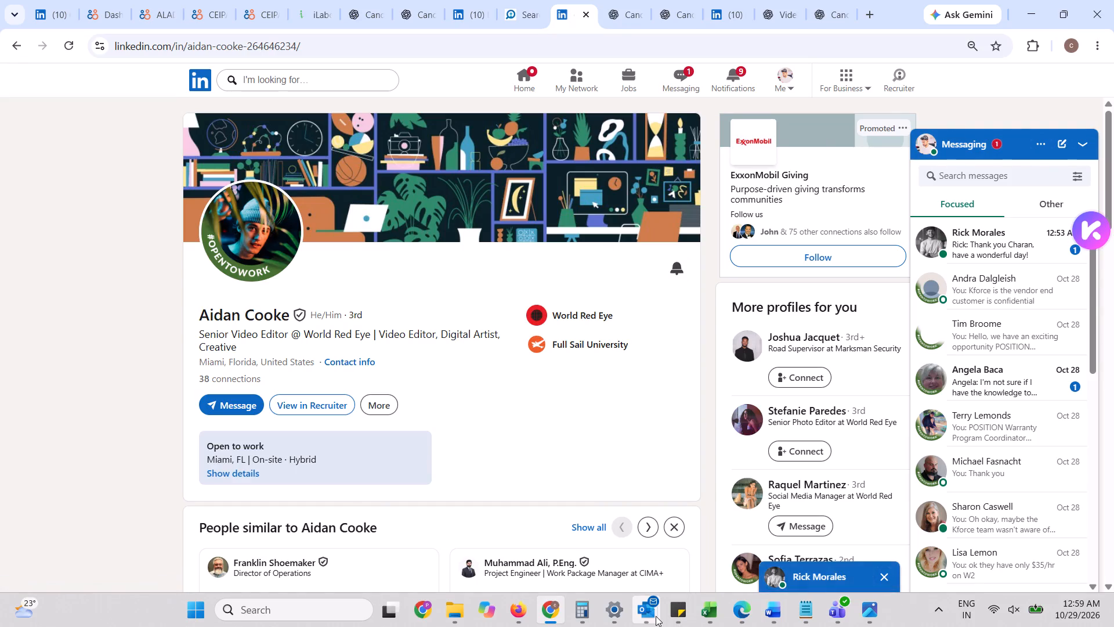
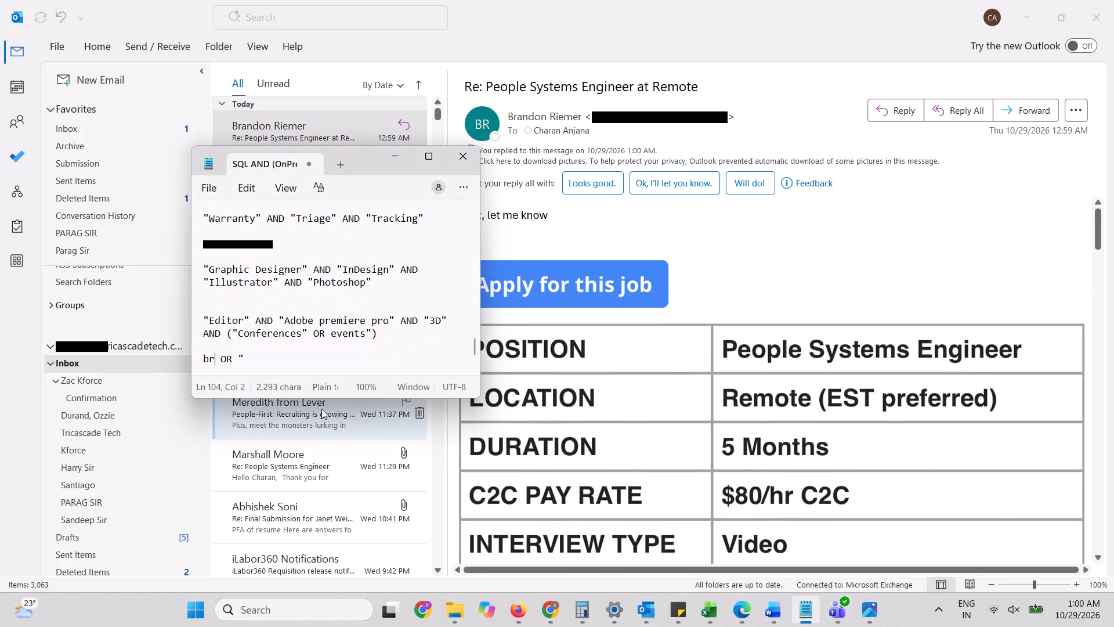
Complete the email sender's full name before OR on the last line of the Notepad search strings and copy it.
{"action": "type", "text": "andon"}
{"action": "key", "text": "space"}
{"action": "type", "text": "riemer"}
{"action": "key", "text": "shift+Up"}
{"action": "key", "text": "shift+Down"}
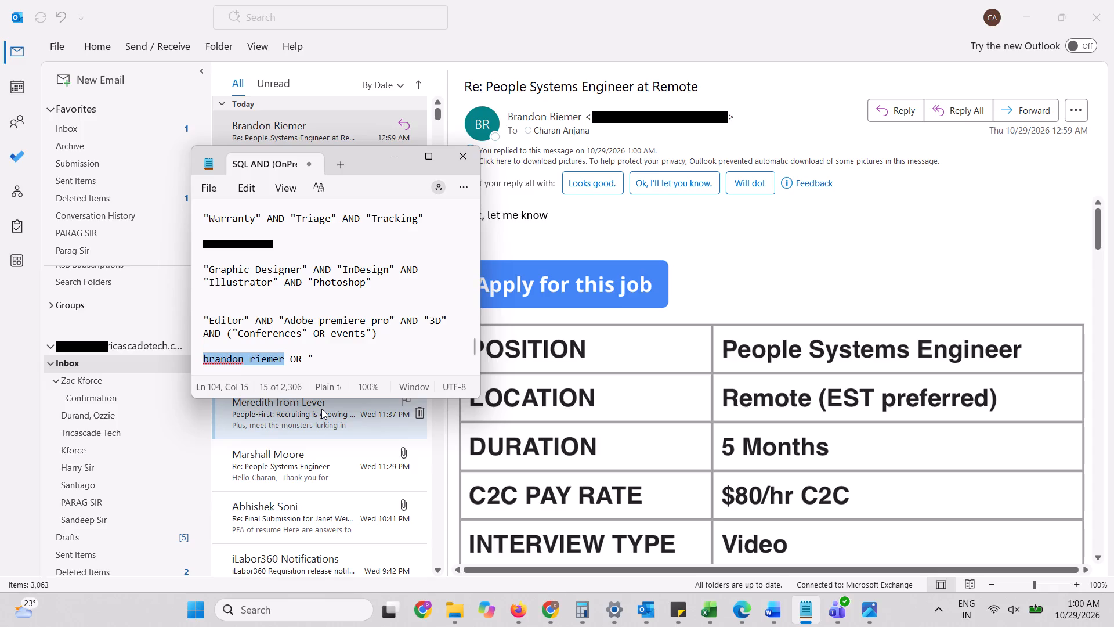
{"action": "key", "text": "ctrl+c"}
Switch to the LinkedIn candidate profile in Chrome.
{"action": "left_click", "coordinate": [558, 622]}
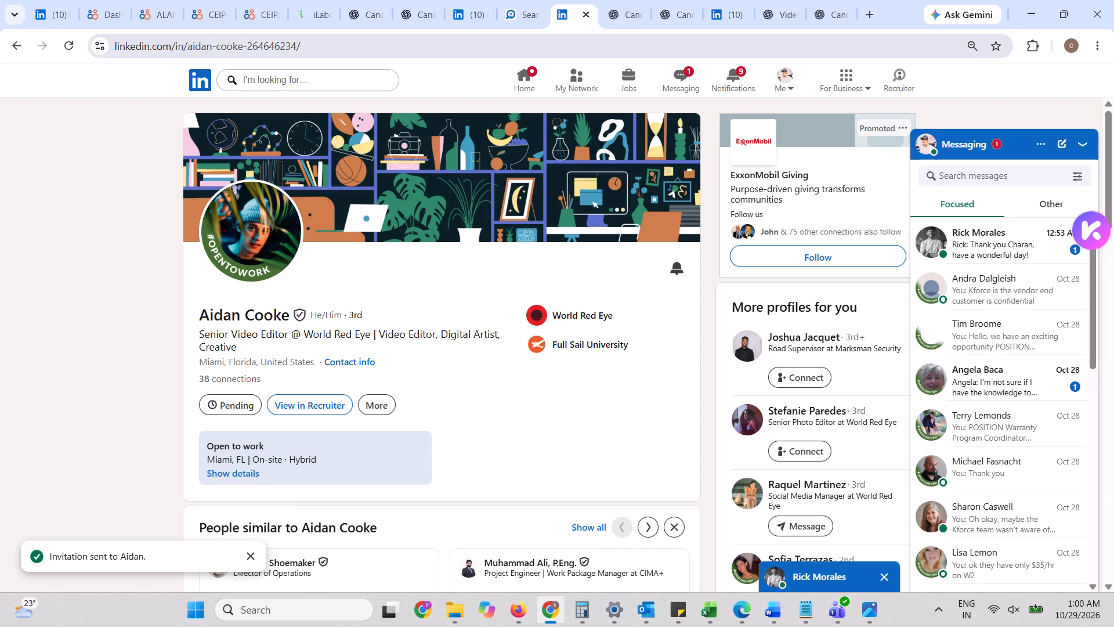
Search LinkedIn for the copied candidate name and open the profile of the match who is an HR Systems Administrator.
{"action": "left_click", "coordinate": [335, 77]}
{"action": "key", "text": "ctrl+v"}
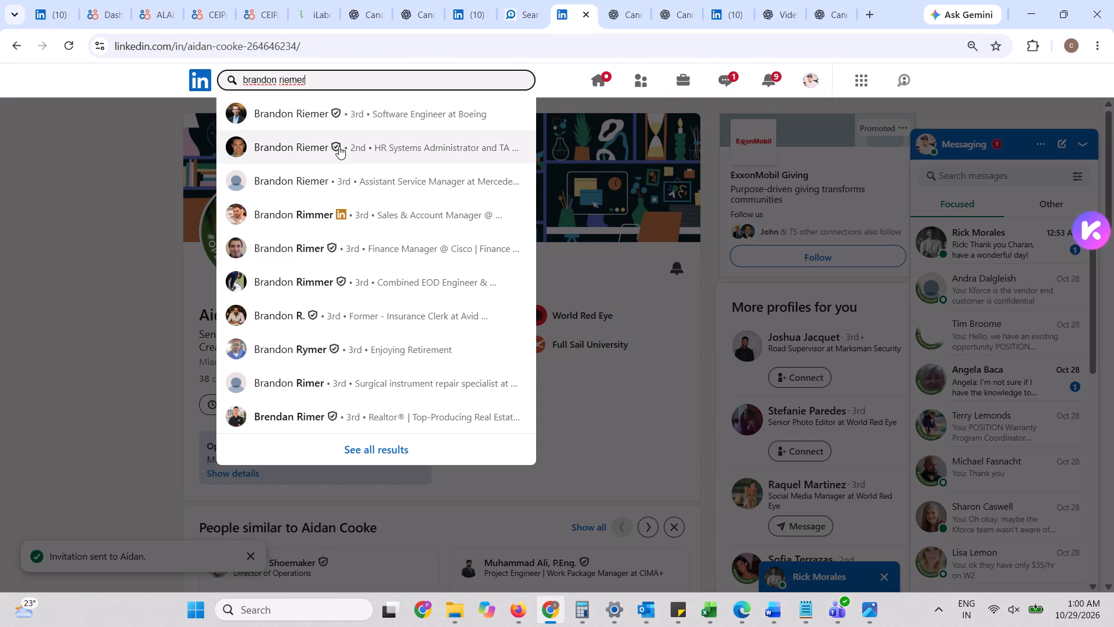
{"action": "left_click", "coordinate": [341, 146]}
{"action": "left_click", "coordinate": [119, 363]}
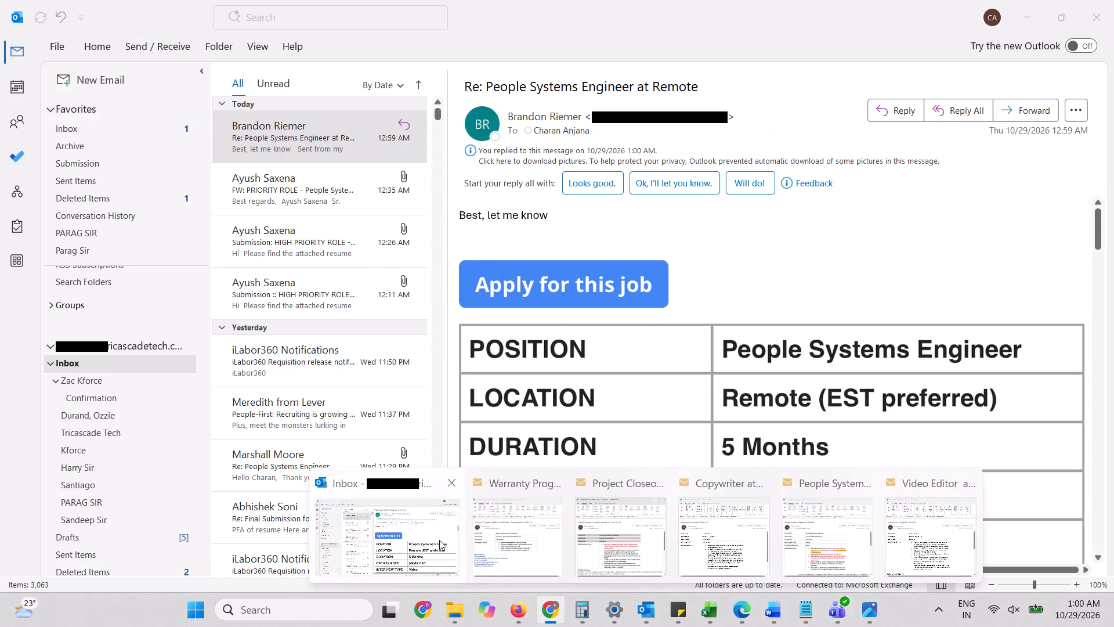
Switch to the Notepad notes and add a new entry starting with 26, one blank line below the candidate name search text.
{"action": "left_click", "coordinate": [797, 607]}
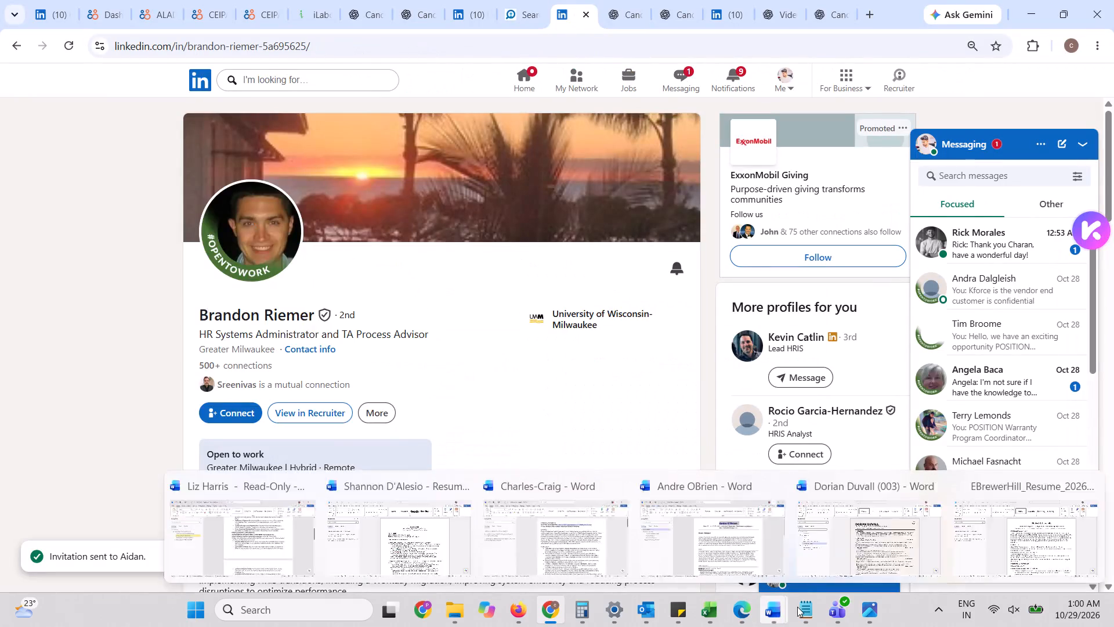
{"action": "left_click", "coordinate": [337, 360]}
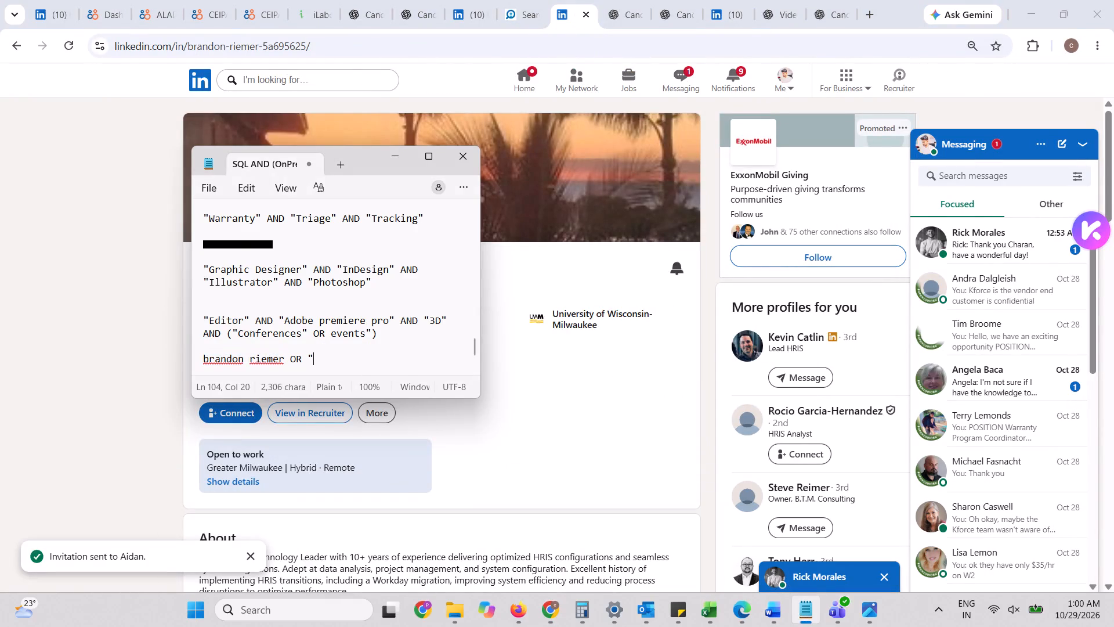
{"action": "key", "text": "Return"}
{"action": "key", "text": "Return"}
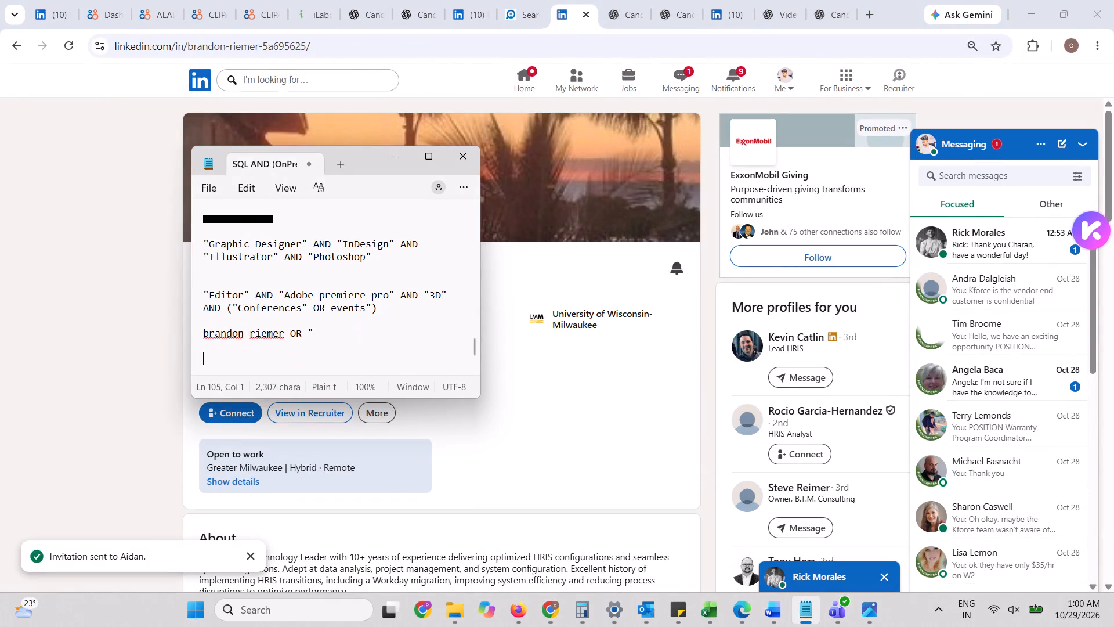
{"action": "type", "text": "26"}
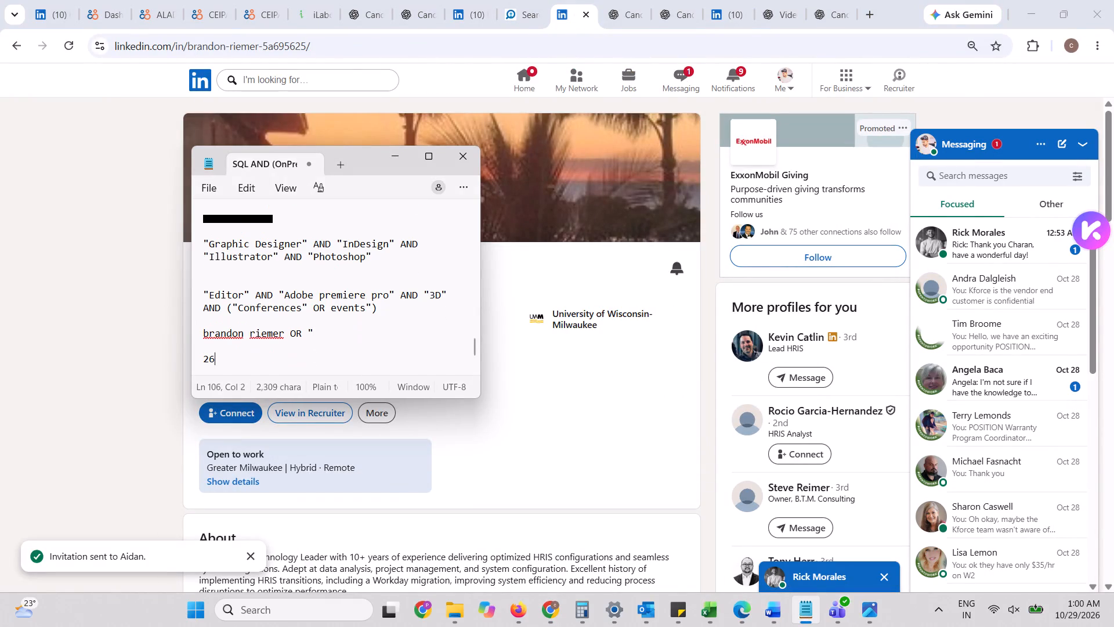
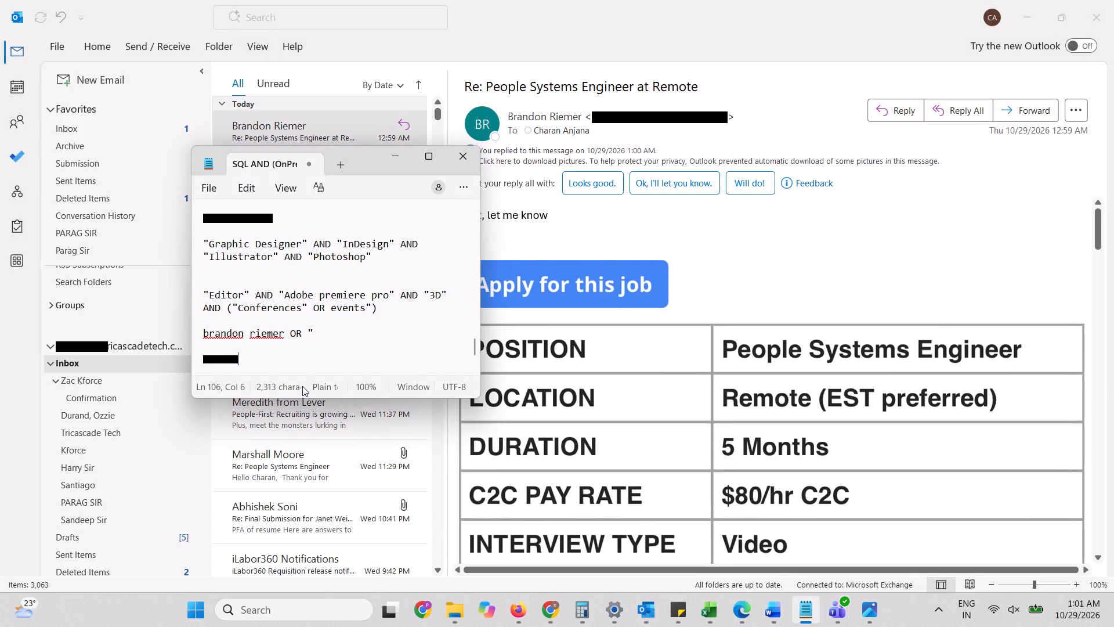
Complete the email respondent's phone number on the note's last line, adding the missing hyphen before its final four digits.
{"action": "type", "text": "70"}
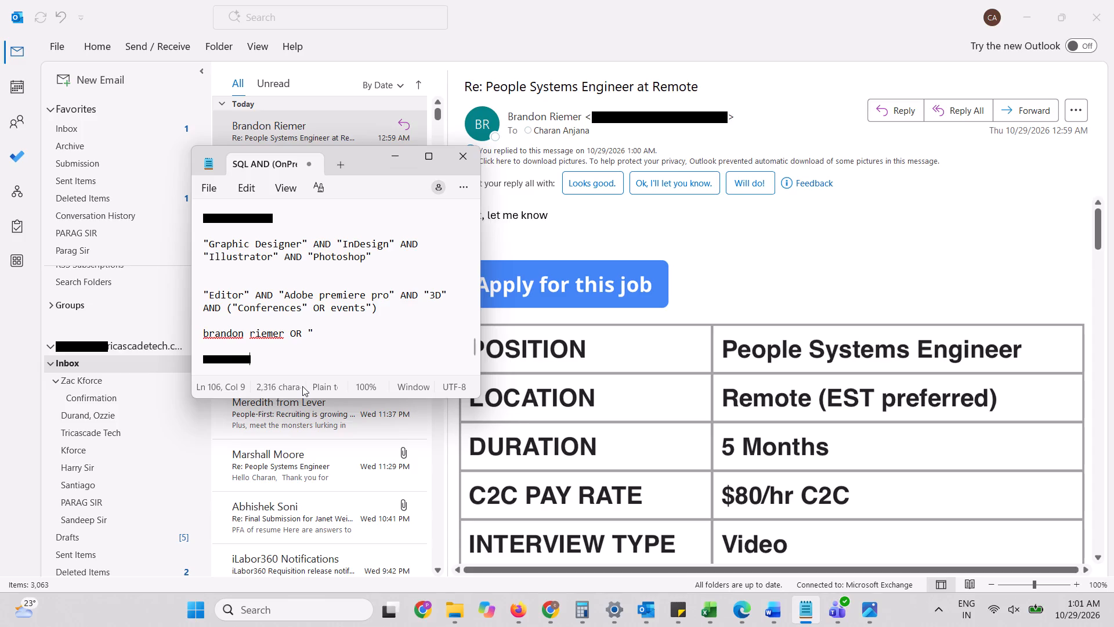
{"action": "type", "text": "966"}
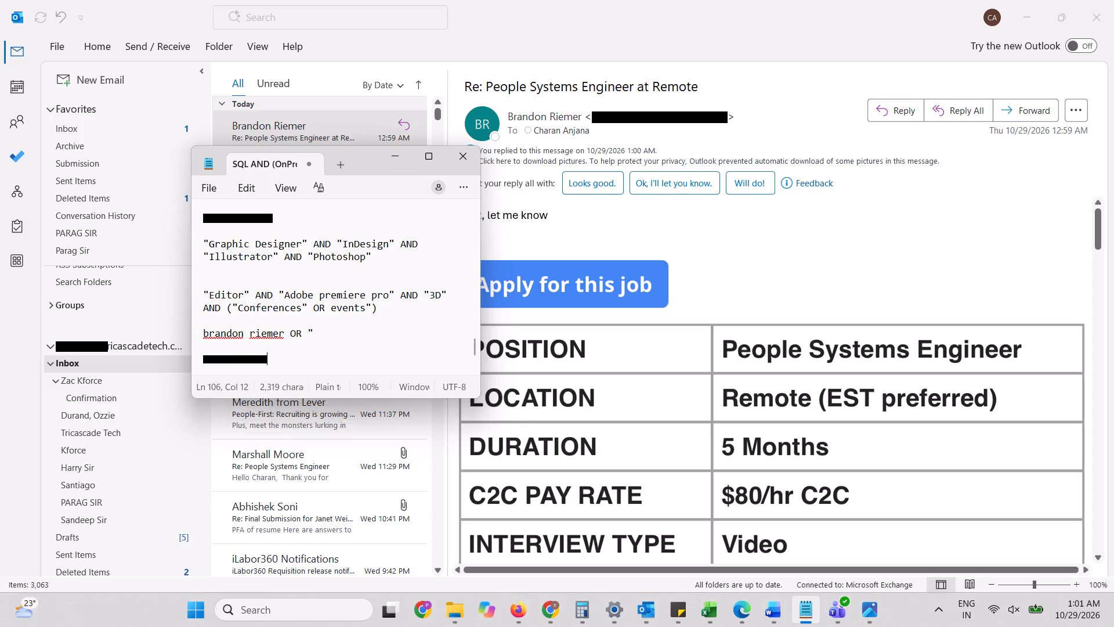
{"action": "left_click", "coordinate": [244, 361]}
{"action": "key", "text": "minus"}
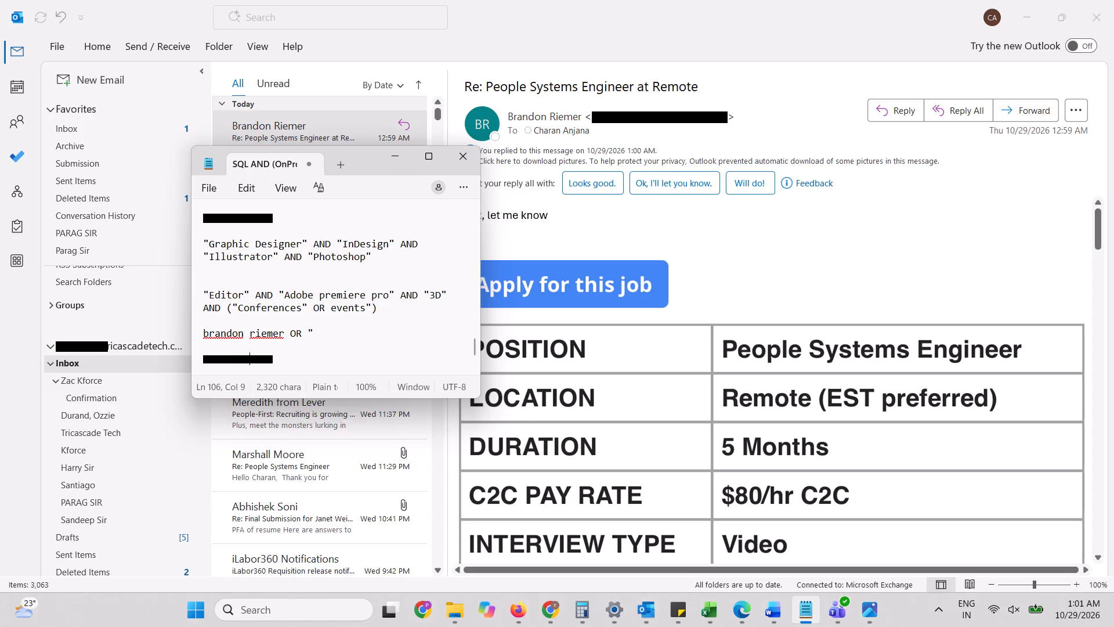
Copy the complete phone number from the note and switch to the Chrome window with the LinkedIn profile.
{"action": "left_click_drag", "start_coordinate": [313, 355], "coordinate": [196, 363]}
{"action": "key", "text": "ctrl+c"}
{"action": "key", "text": "ctrl+c"}
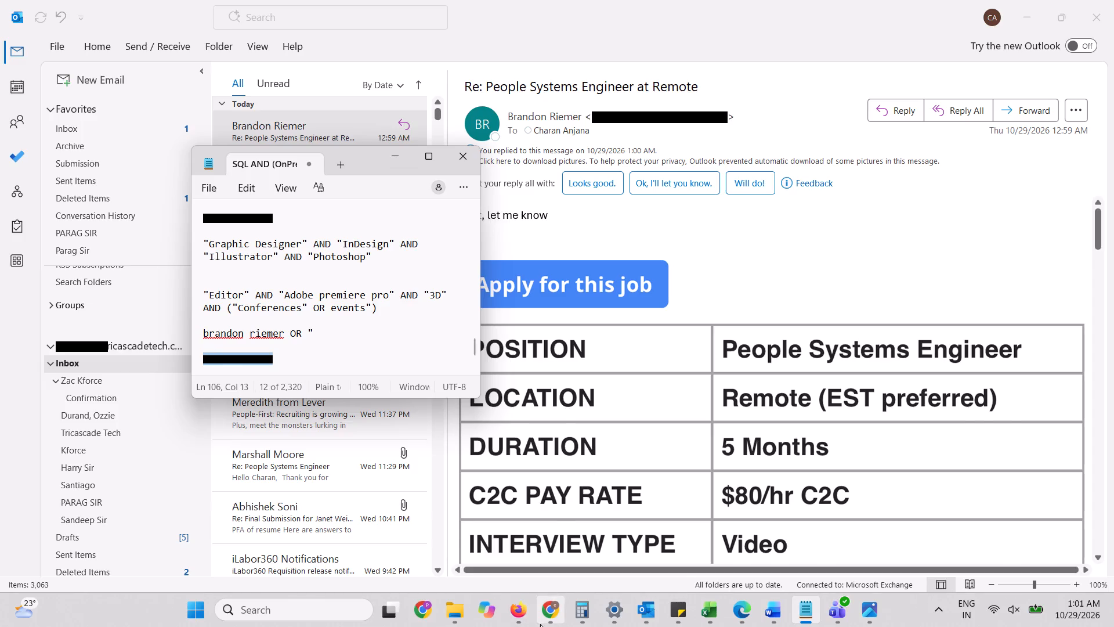
{"action": "left_click", "coordinate": [542, 622]}
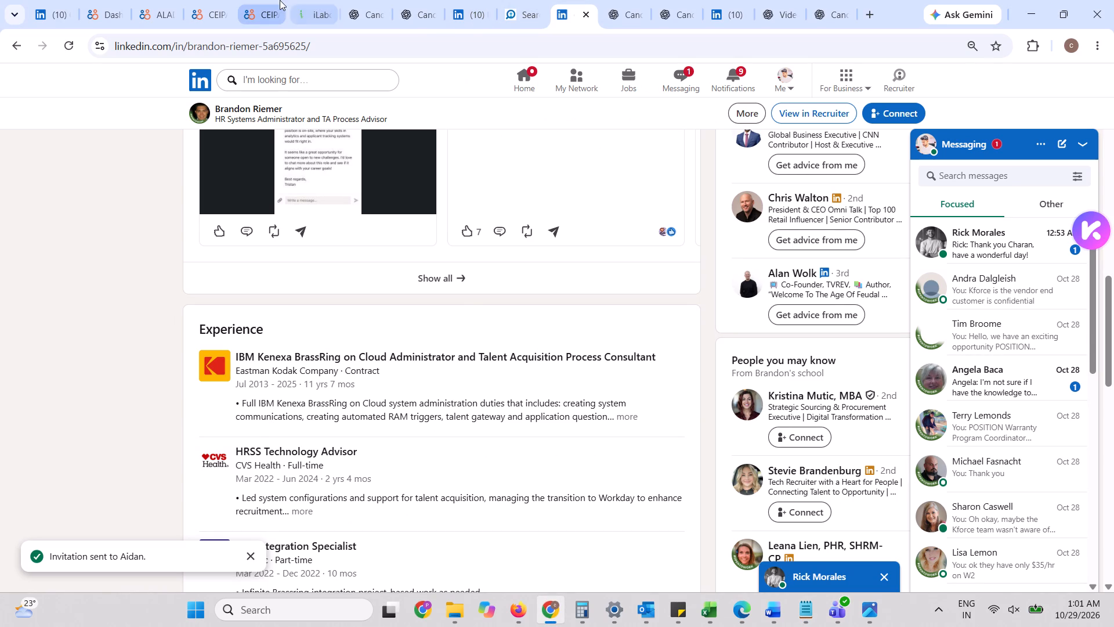
Switch to the Ceipal recruiting portal and search all its records for the copied candidate detail.
{"action": "left_click", "coordinate": [261, 0]}
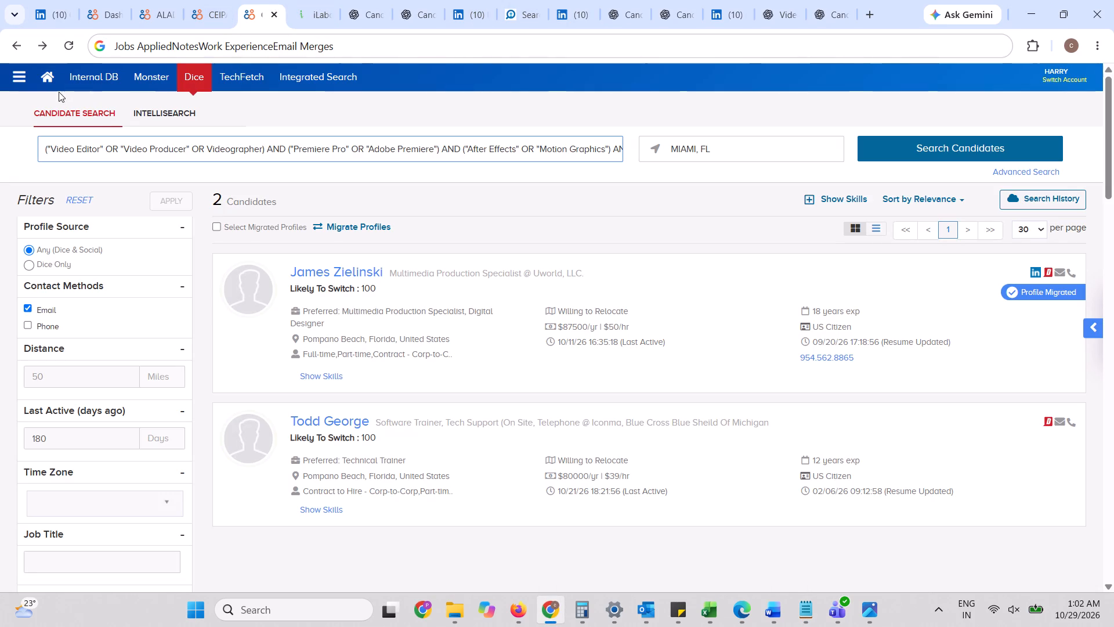
{"action": "left_click", "coordinate": [50, 81]}
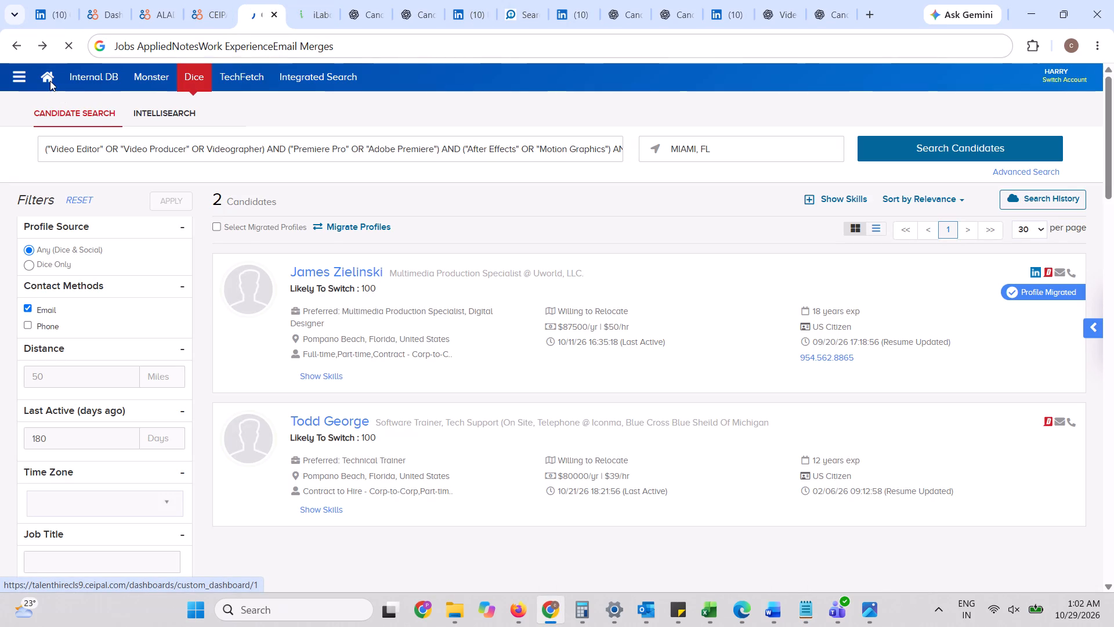
{"action": "left_click", "coordinate": [1026, 82]}
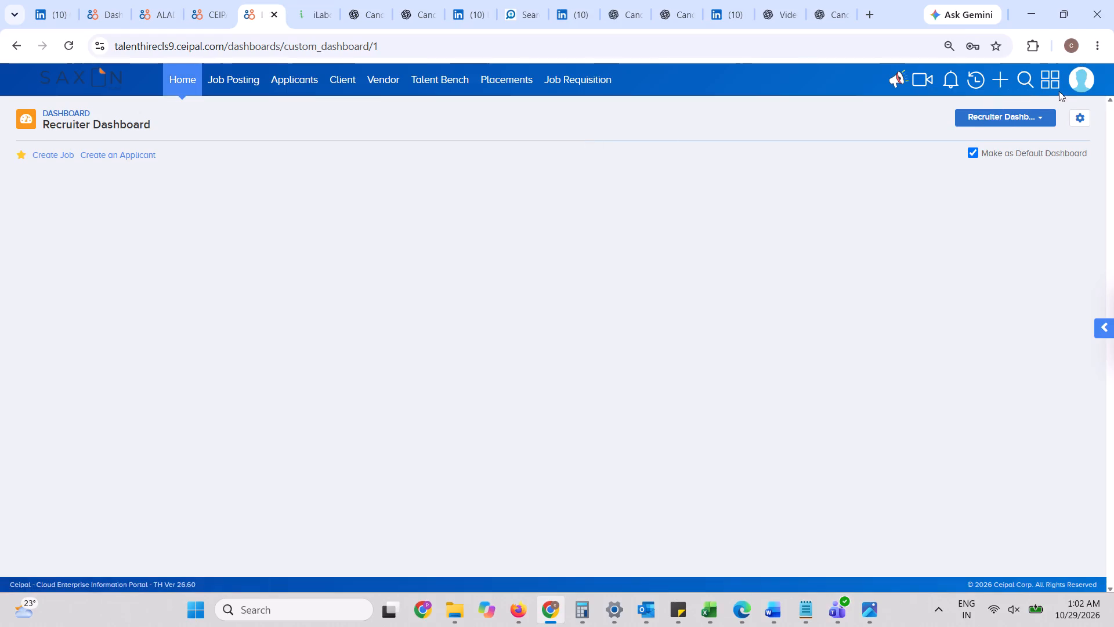
{"action": "left_click", "coordinate": [1023, 82]}
{"action": "key", "text": "ctrl+v"}
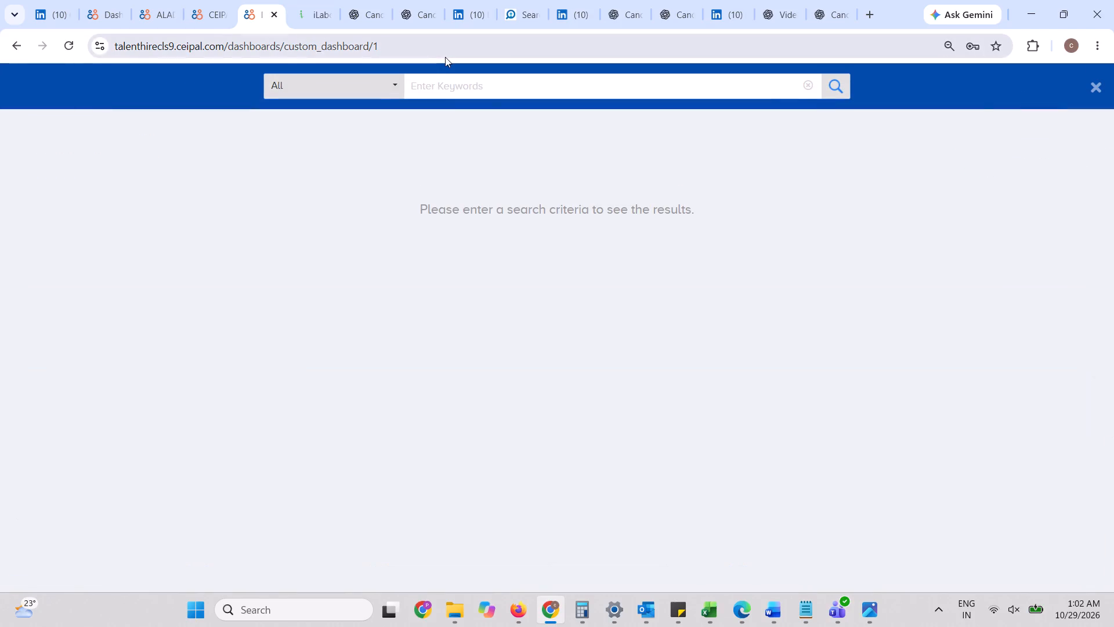
{"action": "key", "text": "Return"}
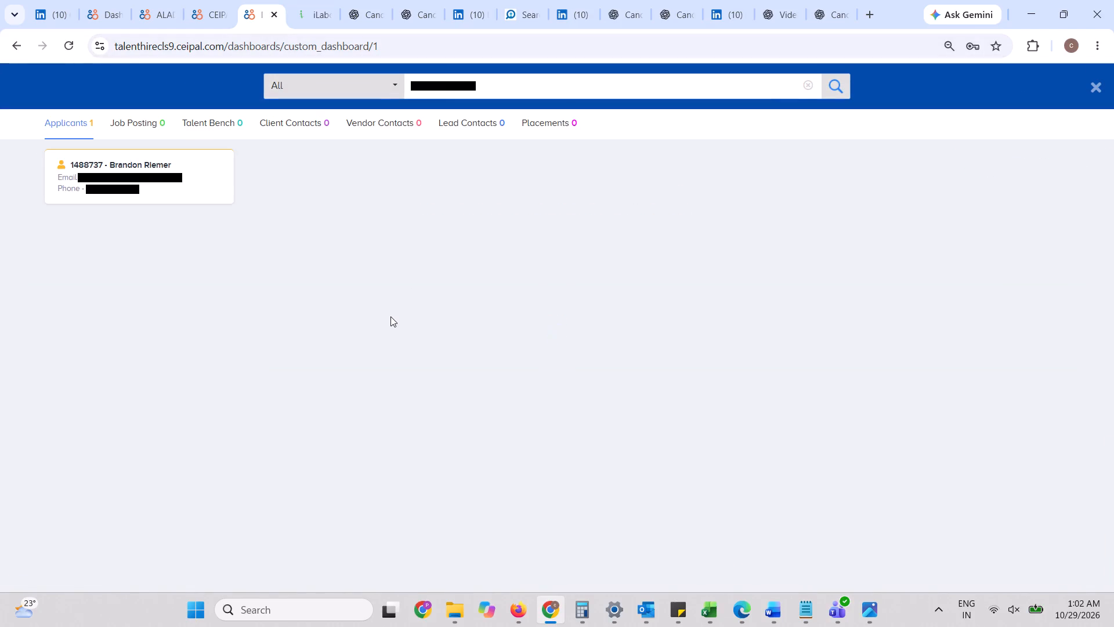
Open the matching applicant's profile and preview the resume PDF stored in its documents.
{"action": "left_click", "coordinate": [194, 192]}
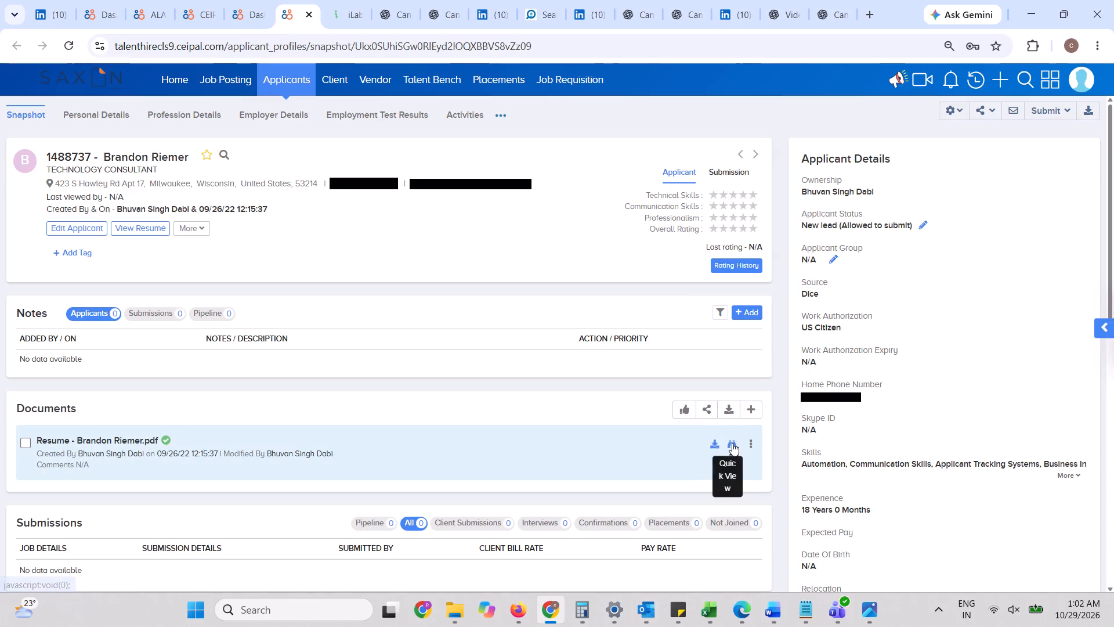
{"action": "left_click", "coordinate": [732, 445]}
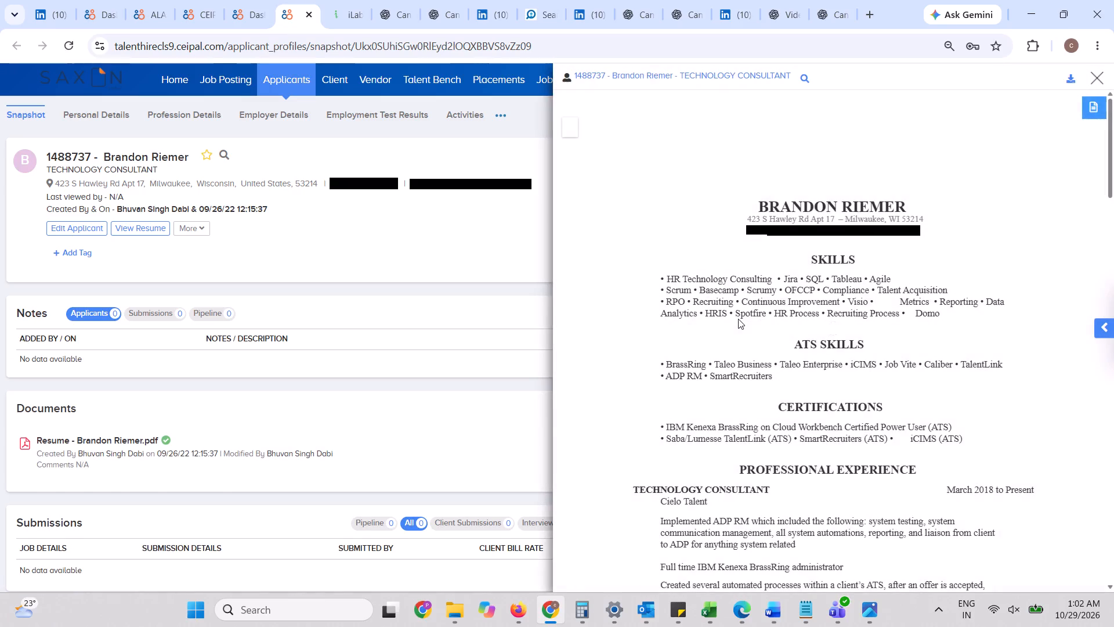
Copy the employer name Cielo Talent from the Technology Consultant entry in the resume's professional experience.
{"action": "scroll", "coordinate": [738, 319], "scroll_direction": "down", "scroll_amount": 1}
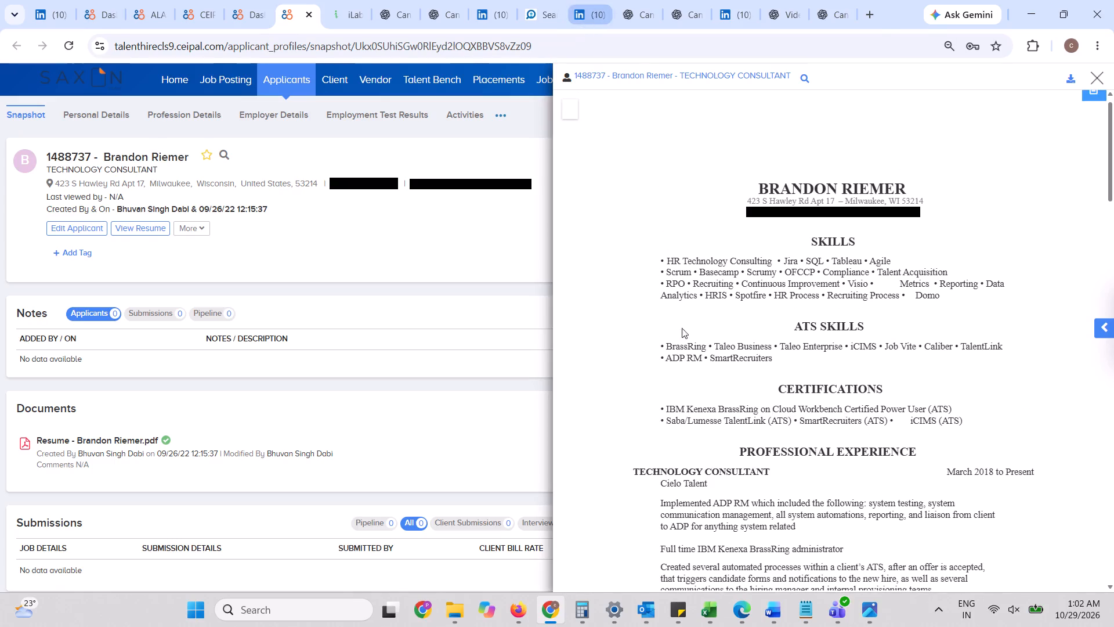
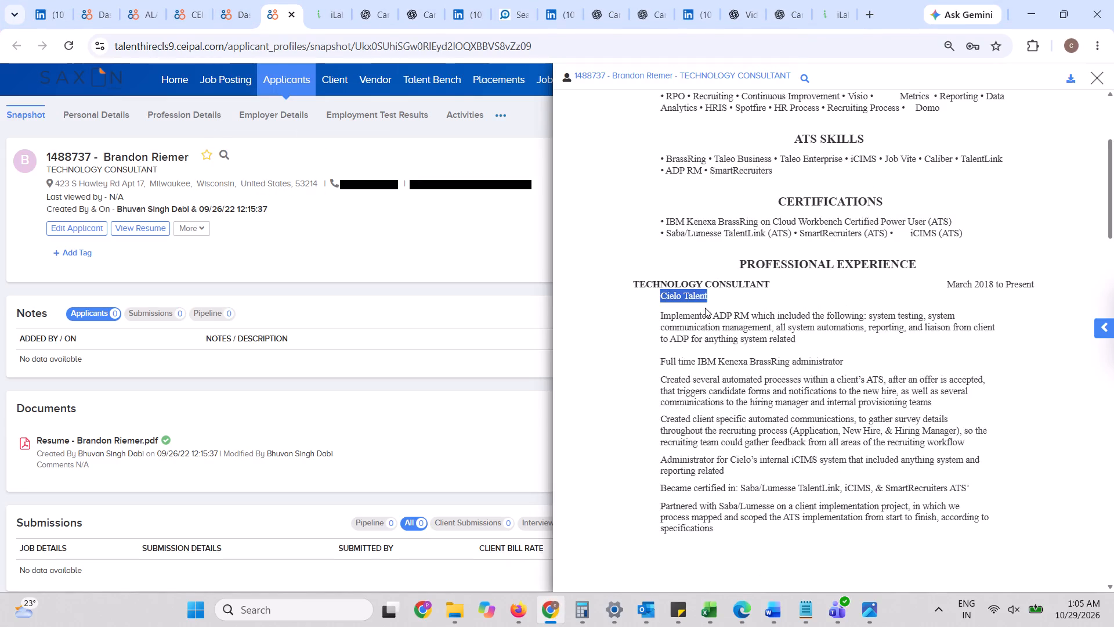
Review the previewed resume's skills, certifications and professional experience, including the Cielo Talent and Eastman Kodak roles.
{"action": "scroll", "coordinate": [705, 308], "scroll_direction": "up", "scroll_amount": 6}
{"action": "scroll", "coordinate": [705, 308], "scroll_direction": "down", "scroll_amount": 1}
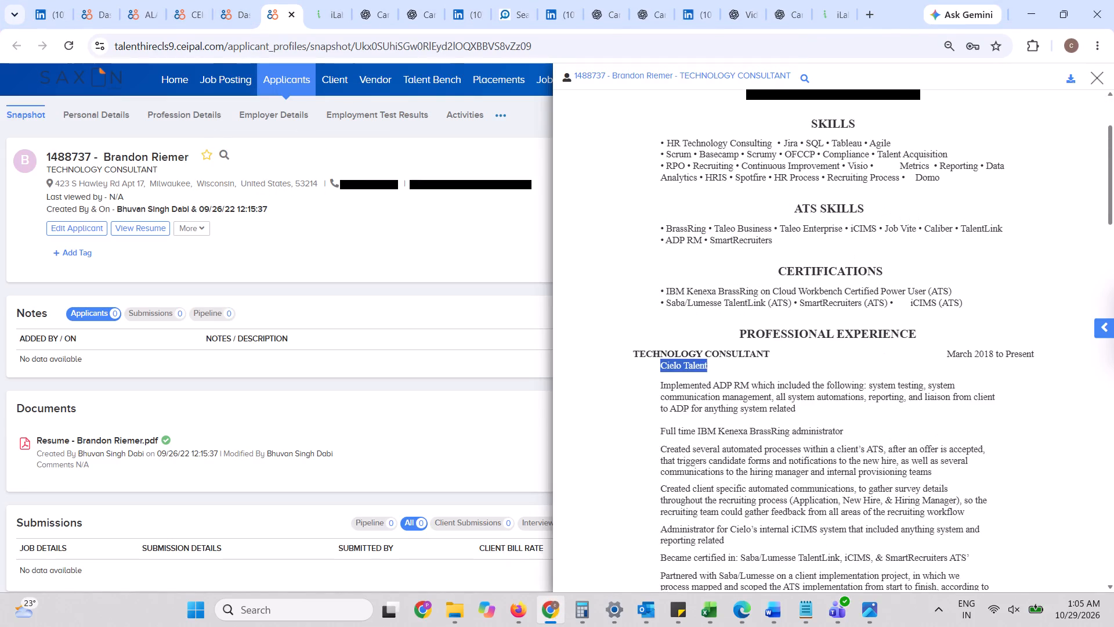
{"action": "scroll", "coordinate": [705, 308], "scroll_direction": "down", "scroll_amount": 2}
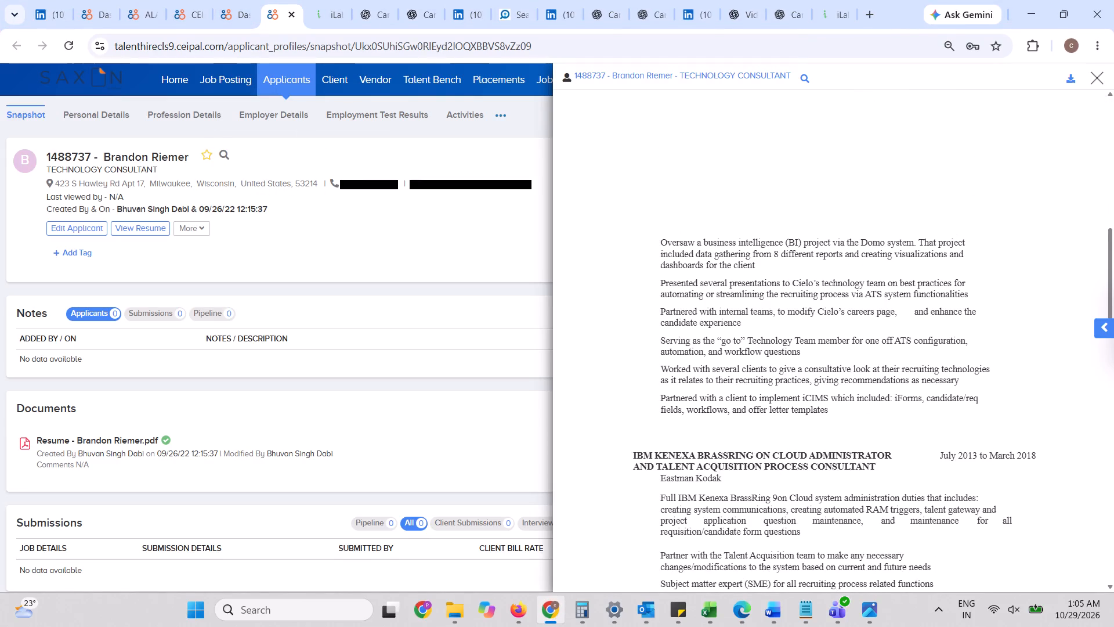
{"action": "scroll", "coordinate": [705, 308], "scroll_direction": "down", "scroll_amount": 3}
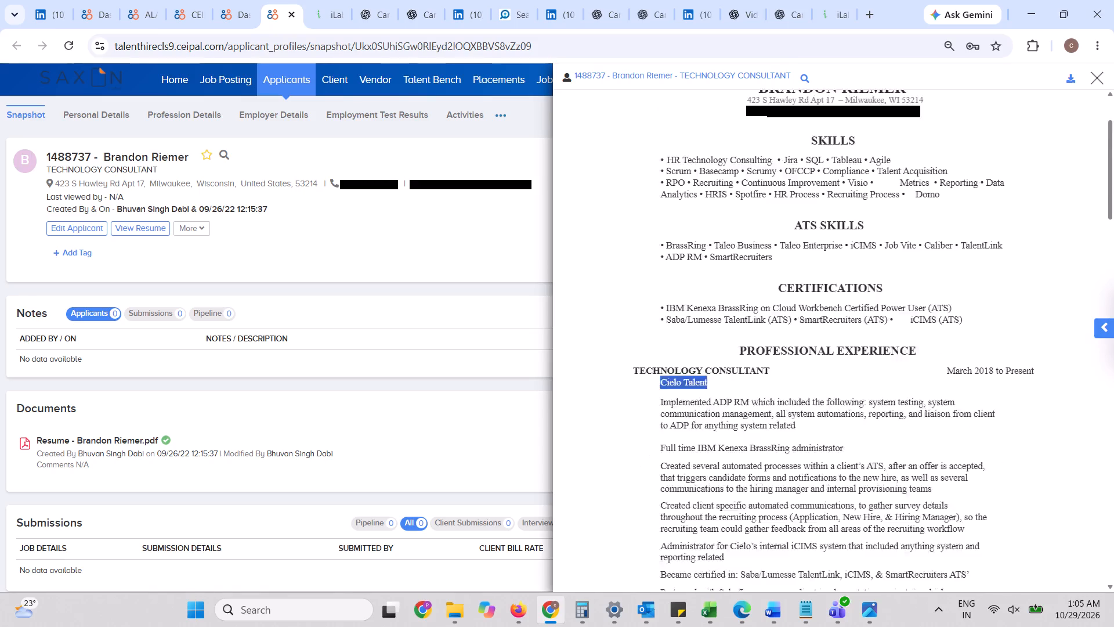
{"action": "scroll", "coordinate": [705, 308], "scroll_direction": "up", "scroll_amount": 3}
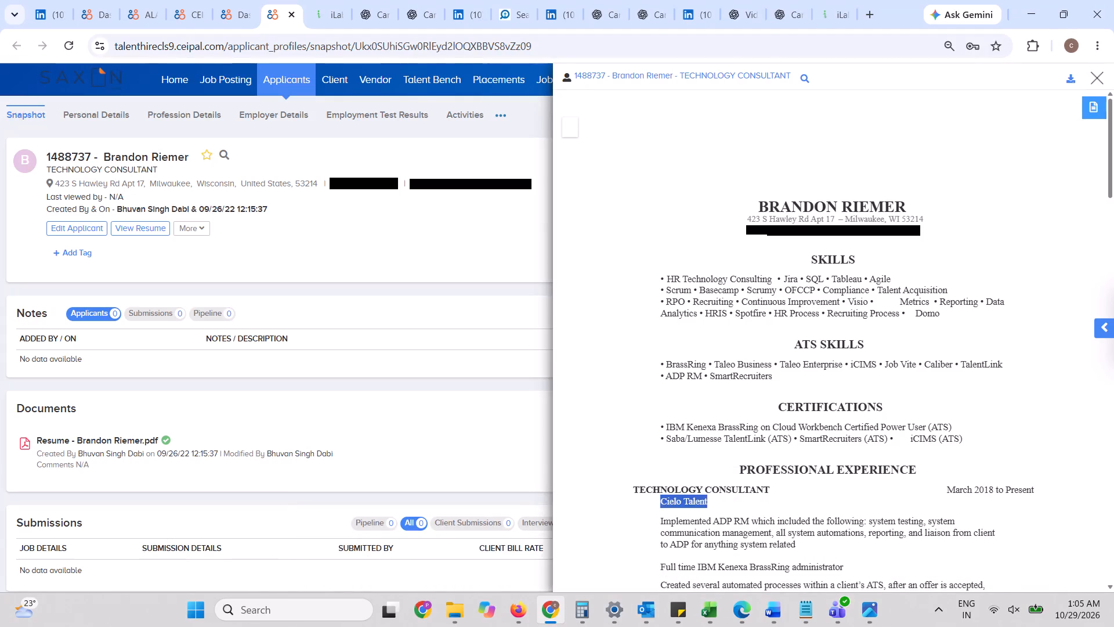
{"action": "left_click", "coordinate": [688, 362]}
{"action": "scroll", "coordinate": [688, 362], "scroll_direction": "down", "scroll_amount": 4}
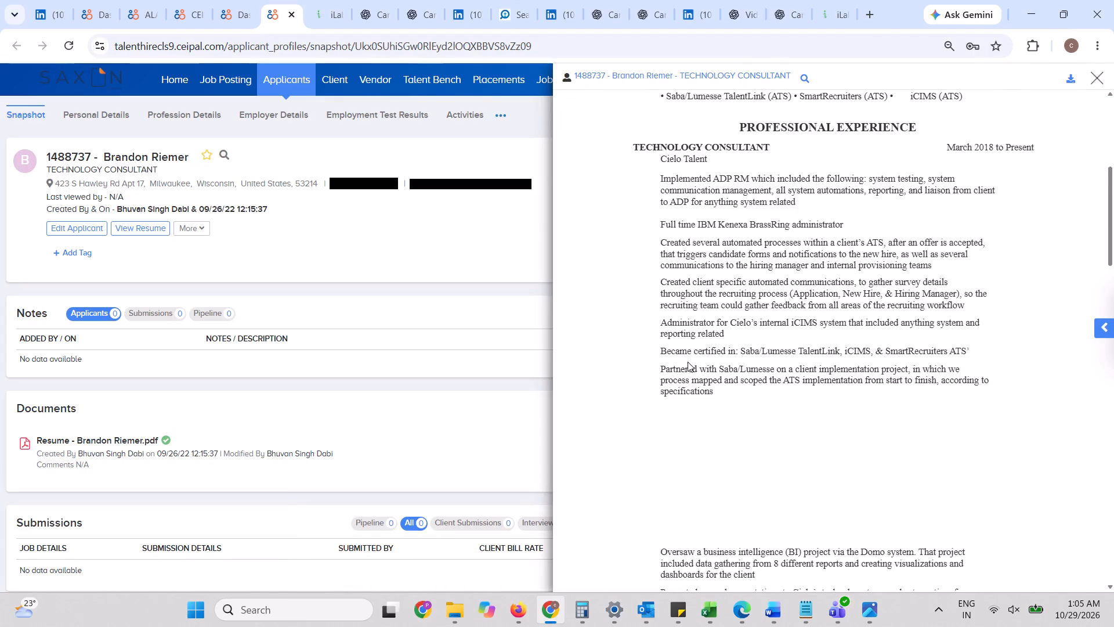
{"action": "scroll", "coordinate": [688, 362], "scroll_direction": "down", "scroll_amount": 1}
{"action": "scroll", "coordinate": [688, 362], "scroll_direction": "up", "scroll_amount": 1}
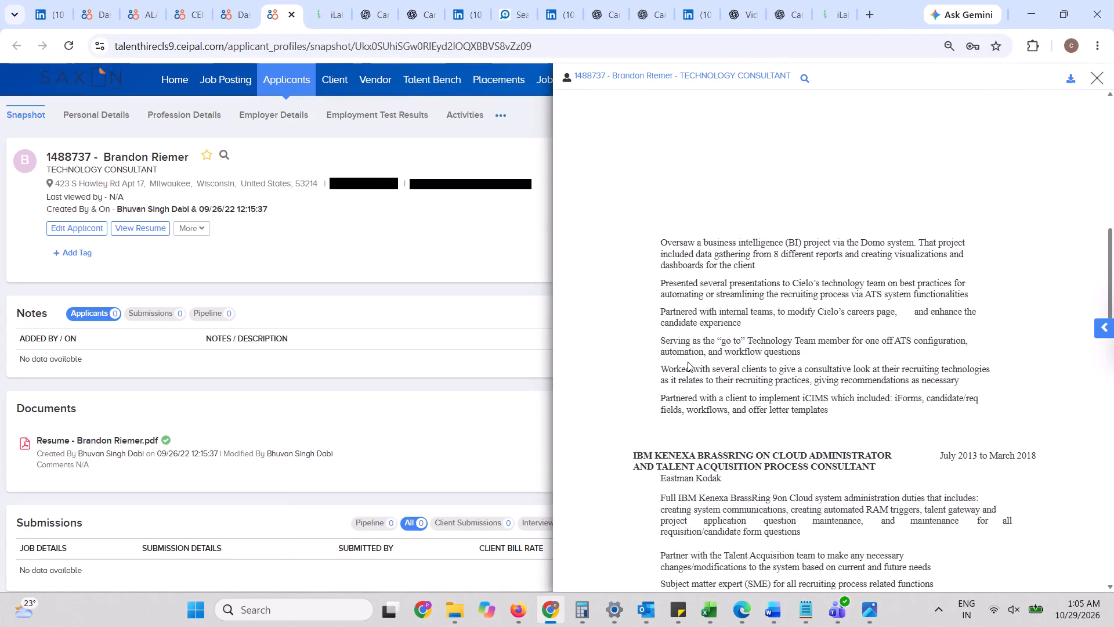
{"action": "scroll", "coordinate": [688, 362], "scroll_direction": "up", "scroll_amount": 2}
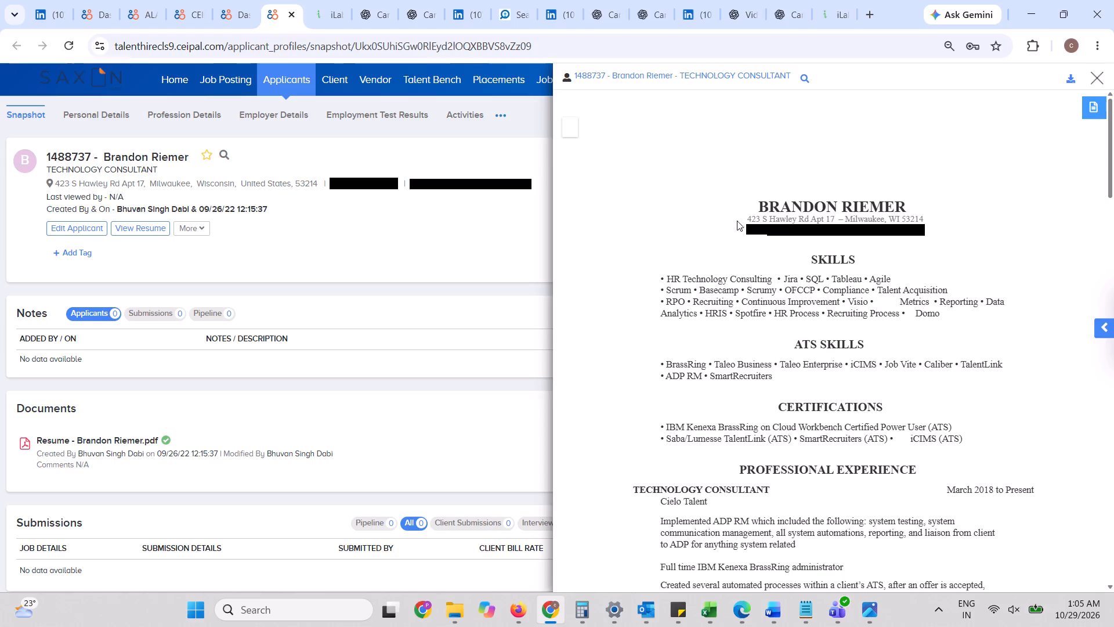
Highlight the resume text from the candidate's name heading through "Continuous Improvement" in the Skills section.
{"action": "left_click_drag", "start_coordinate": [761, 203], "coordinate": [799, 228]}
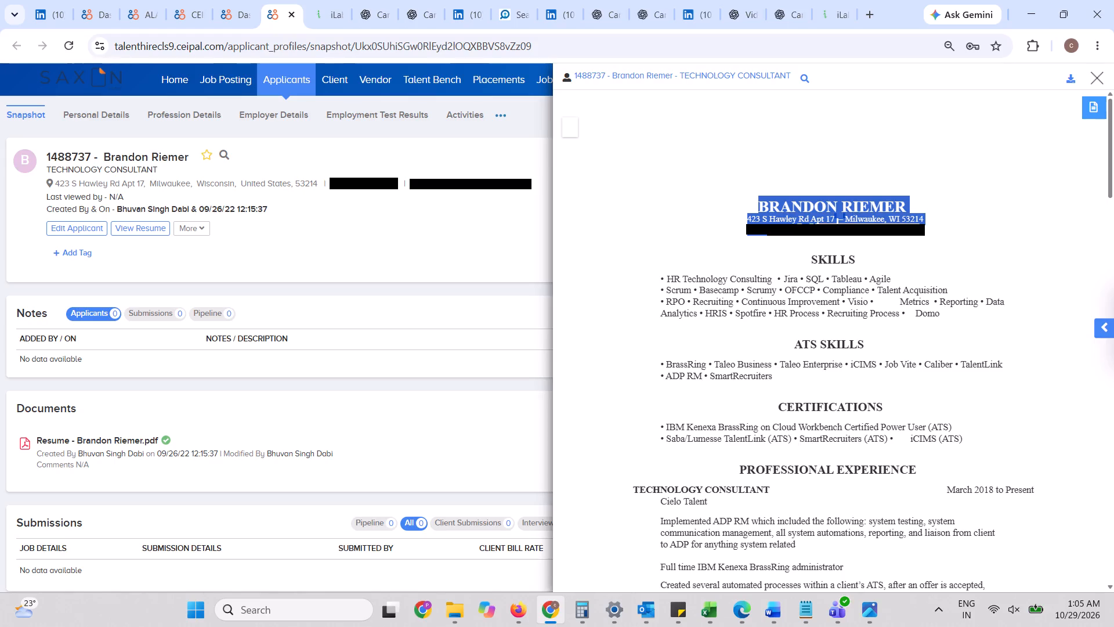
{"action": "left_click_drag", "start_coordinate": [799, 228], "coordinate": [809, 230]}
{"action": "left_click_drag", "start_coordinate": [809, 230], "coordinate": [773, 296]}
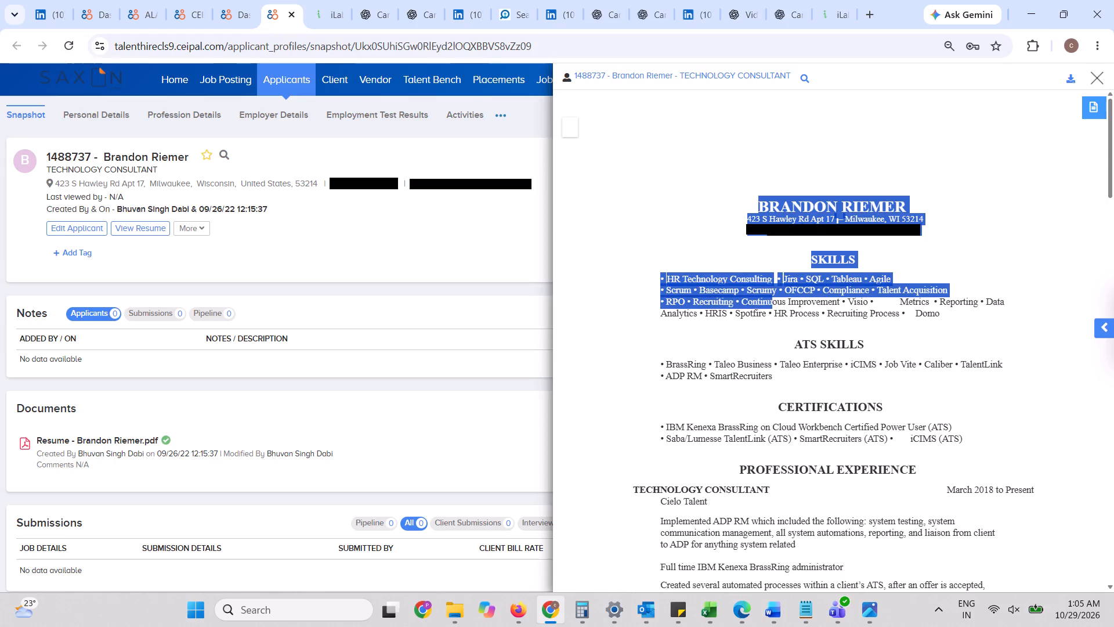
{"action": "left_click_drag", "start_coordinate": [773, 296], "coordinate": [841, 298]}
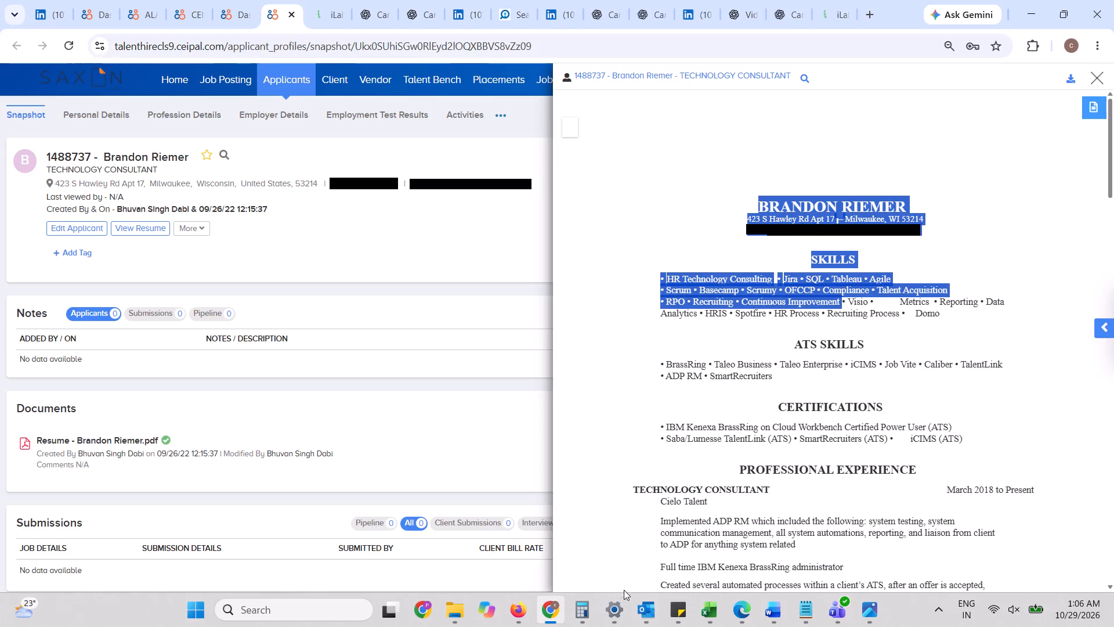
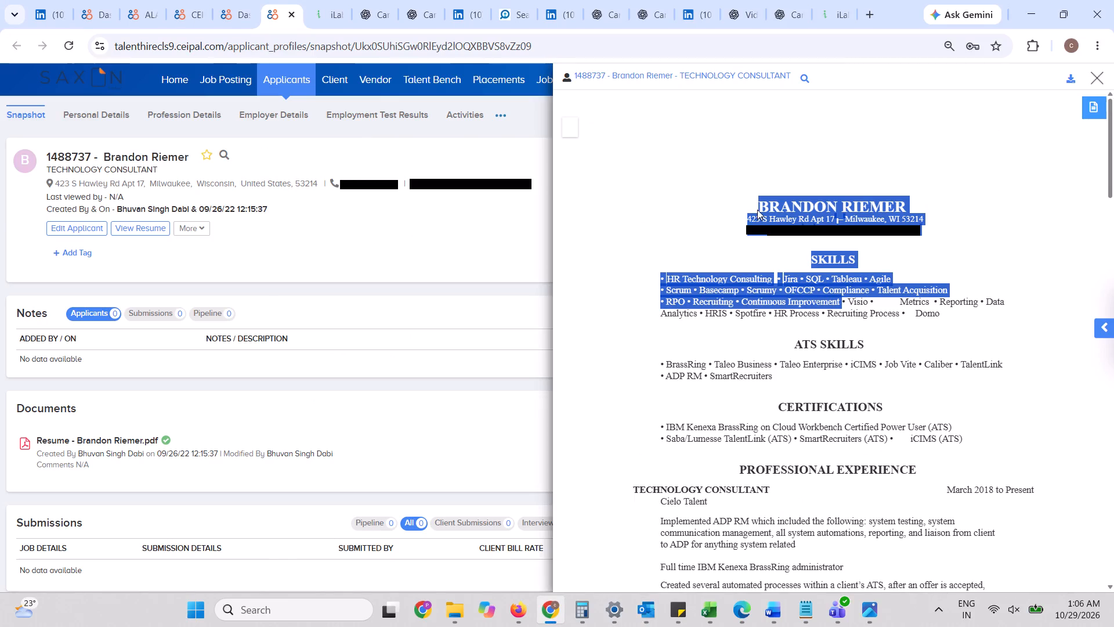
{"action": "left_click", "coordinate": [758, 208]}
{"action": "left_click_drag", "start_coordinate": [758, 208], "coordinate": [901, 205]}
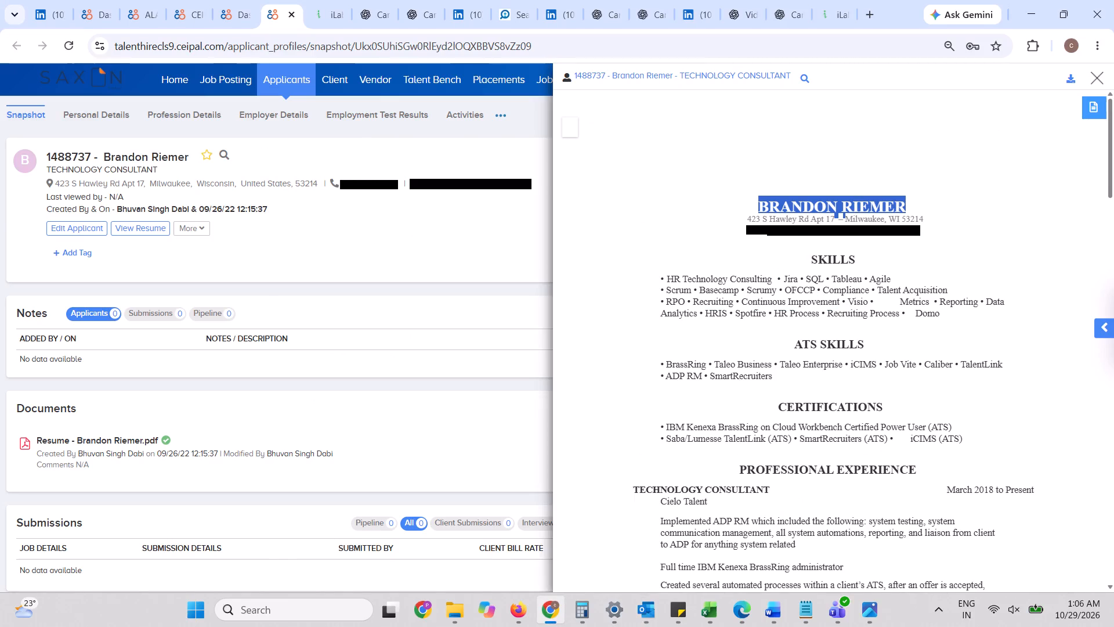
{"action": "left_click_drag", "start_coordinate": [901, 205], "coordinate": [898, 205]}
{"action": "key", "text": "ctrl+c"}
{"action": "key", "text": "ctrl+c"}
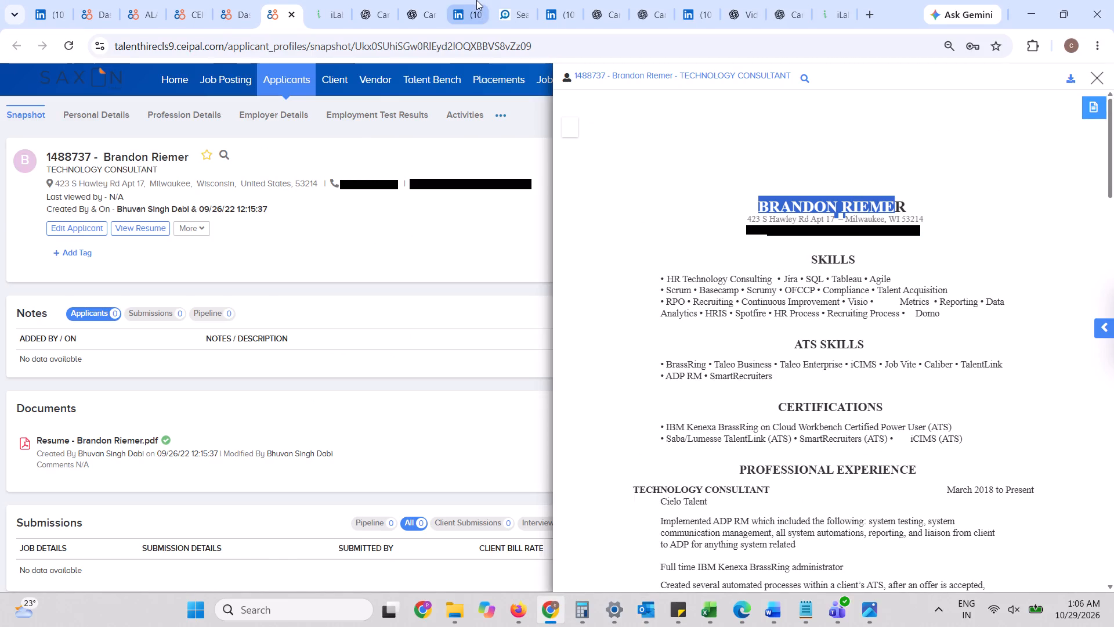
{"action": "left_click", "coordinate": [476, 0]}
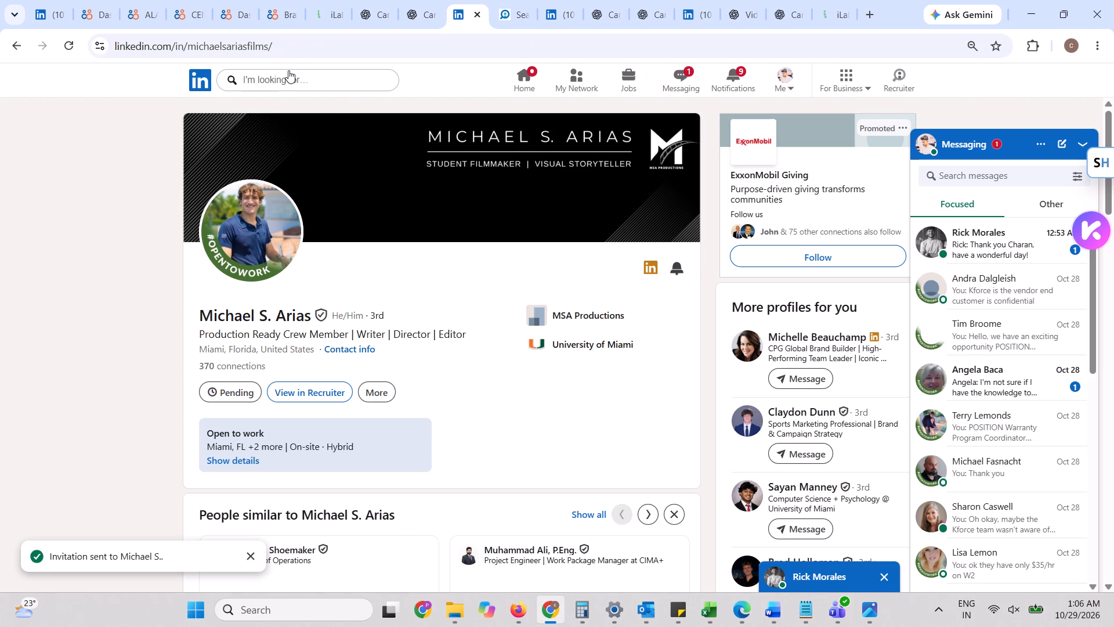
{"action": "left_click", "coordinate": [289, 74]}
{"action": "key", "text": "ctrl+v"}
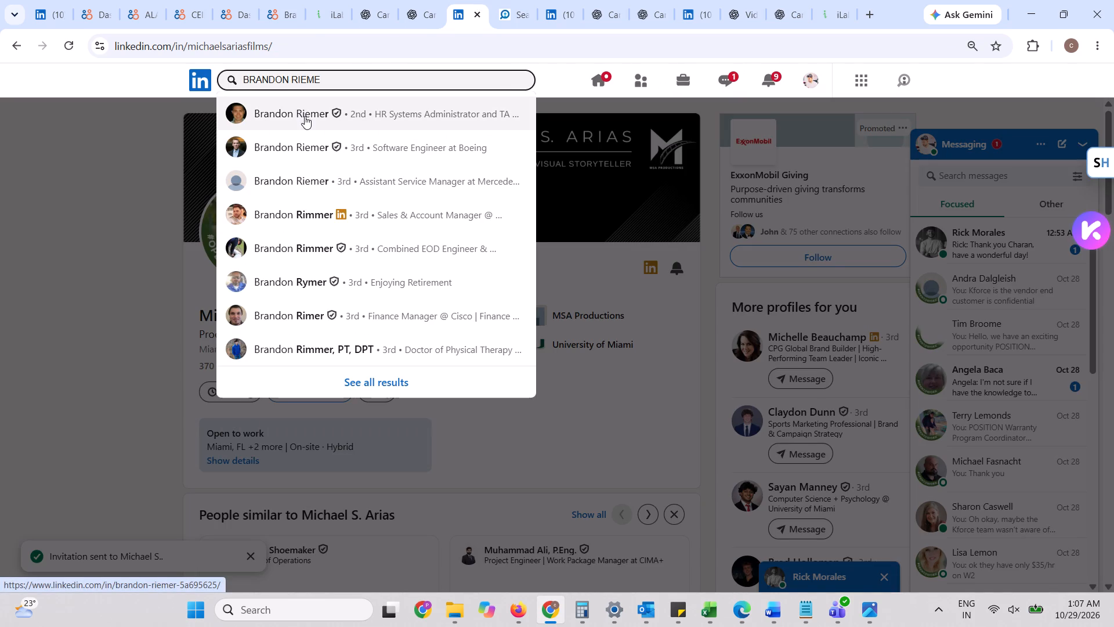
{"action": "left_click", "coordinate": [305, 116]}
{"action": "left_click", "coordinate": [131, 271]}
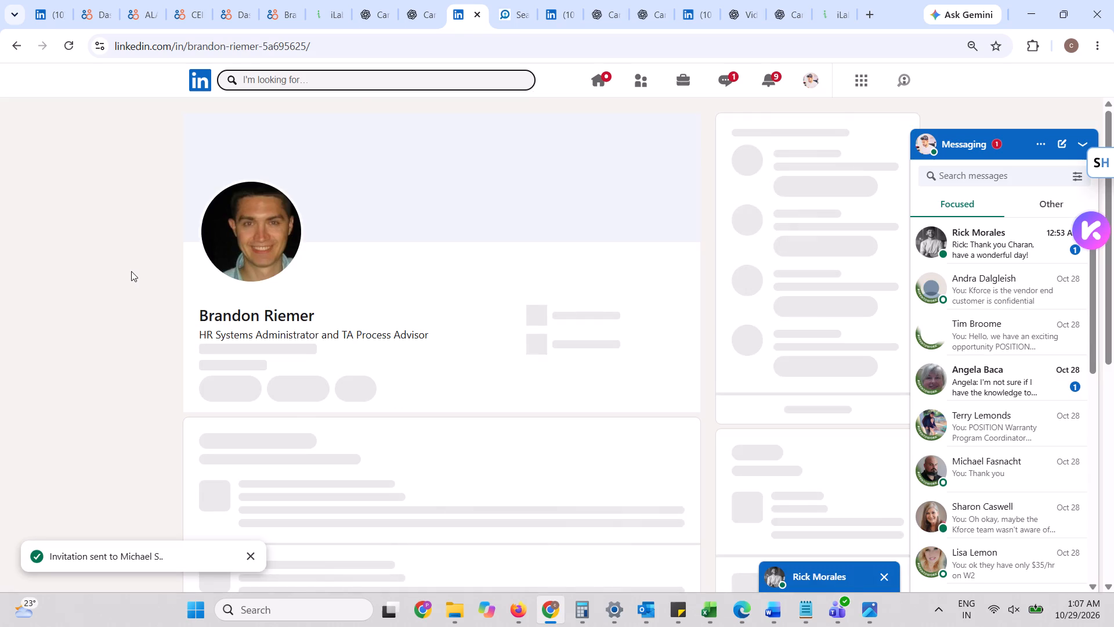
Review the candidate's LinkedIn profile through the Experience section and expand the full description of the Eastman Kodak Company contract role.
{"action": "scroll", "coordinate": [131, 271], "scroll_direction": "down", "scroll_amount": 2}
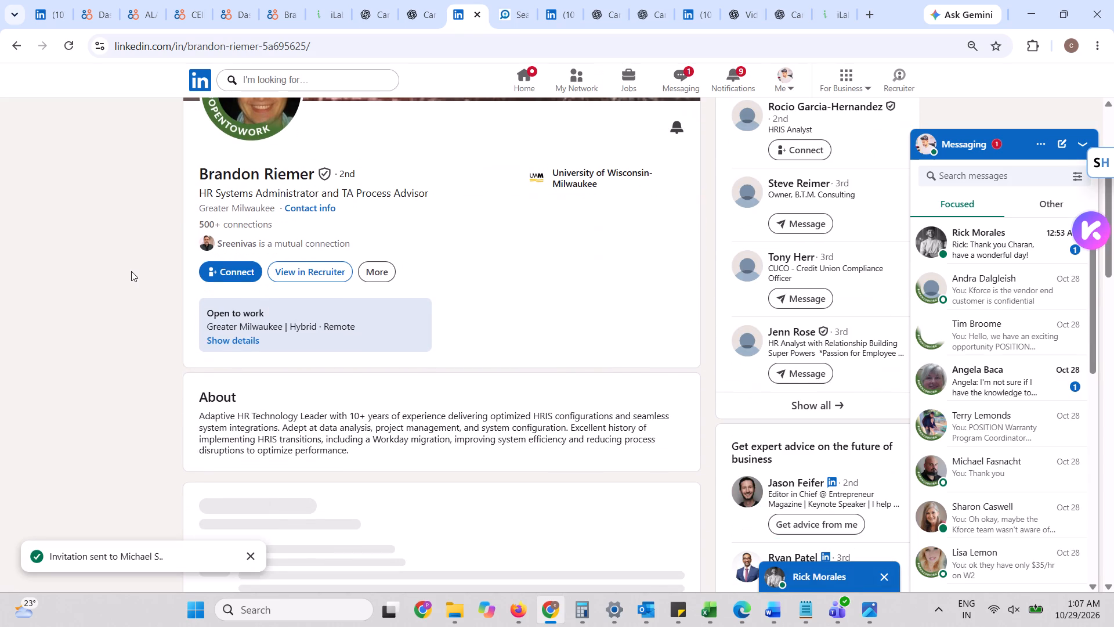
{"action": "scroll", "coordinate": [131, 271], "scroll_direction": "down", "scroll_amount": 3}
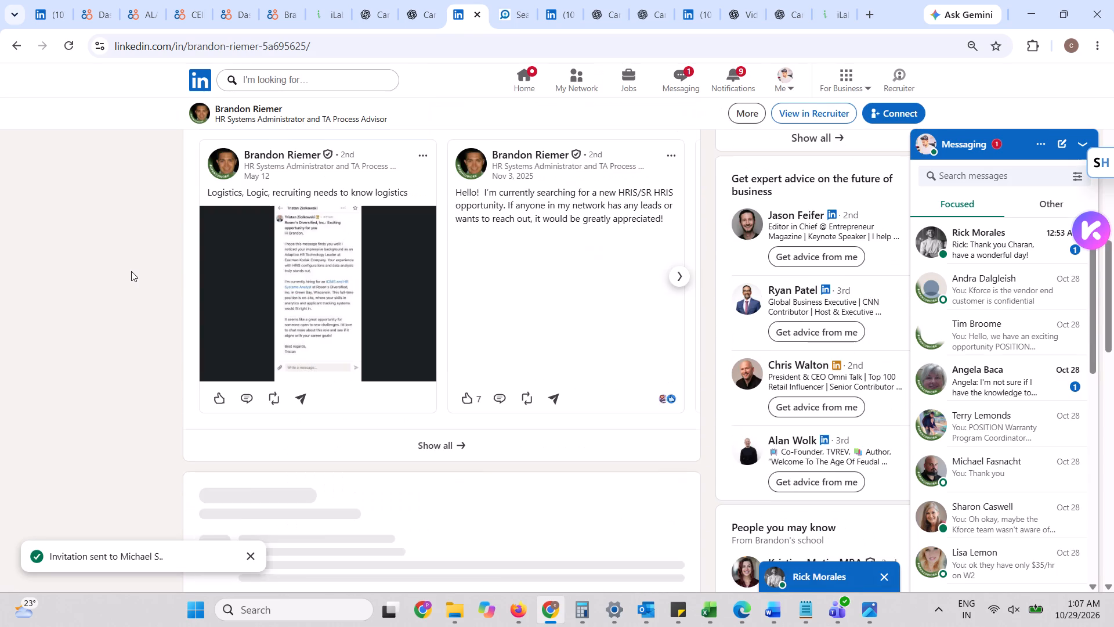
{"action": "scroll", "coordinate": [131, 271], "scroll_direction": "down", "scroll_amount": 3}
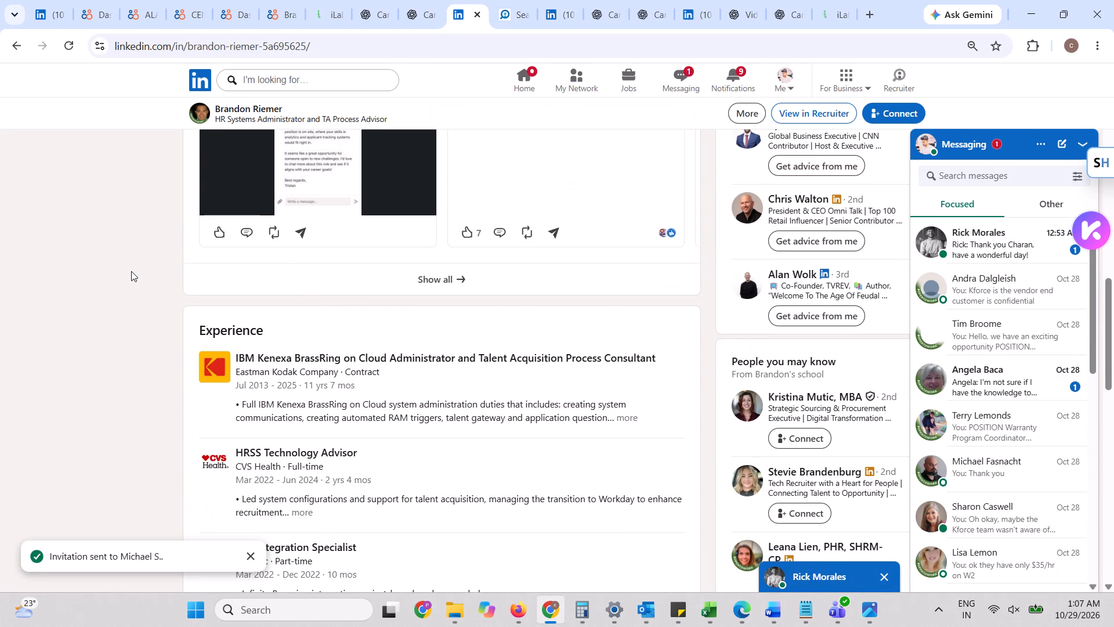
{"action": "left_click", "coordinate": [621, 417]}
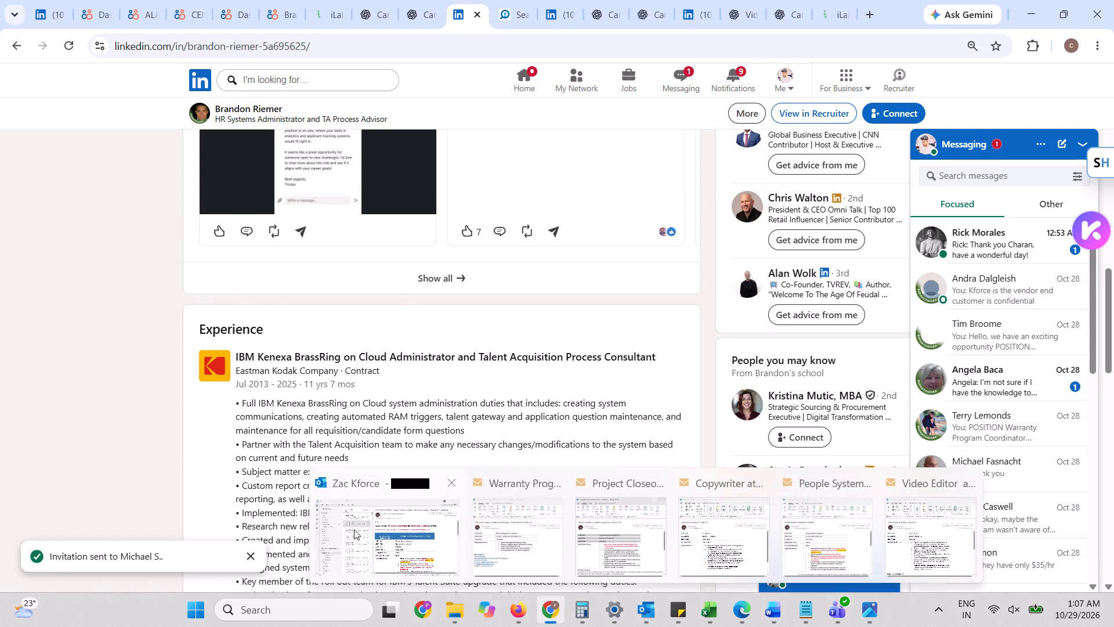
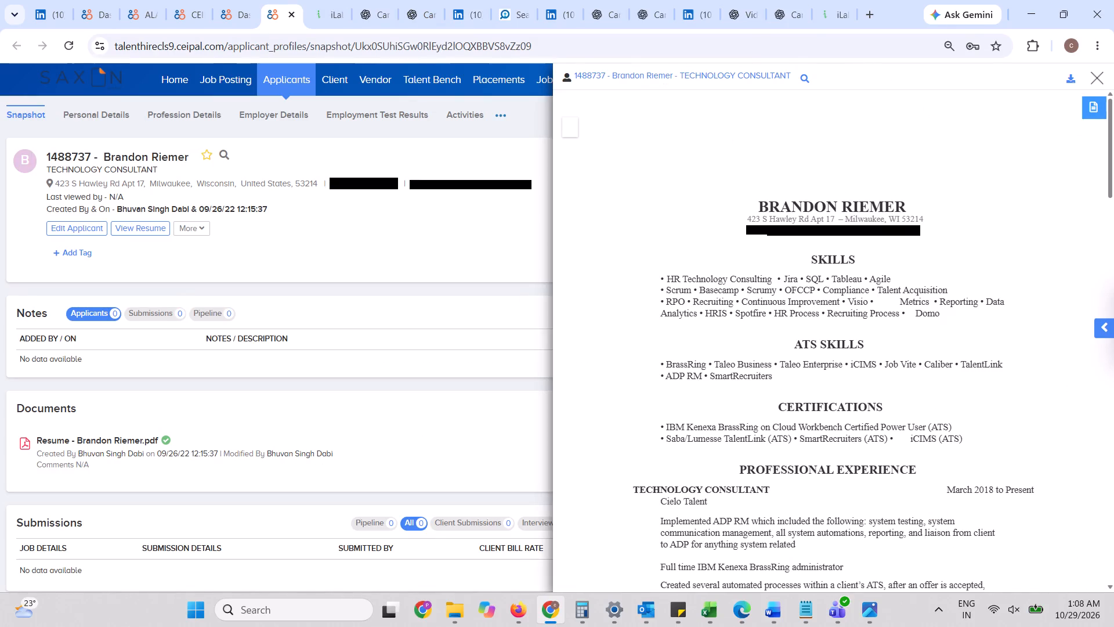
{"action": "scroll", "coordinate": [754, 303], "scroll_direction": "down", "scroll_amount": 1}
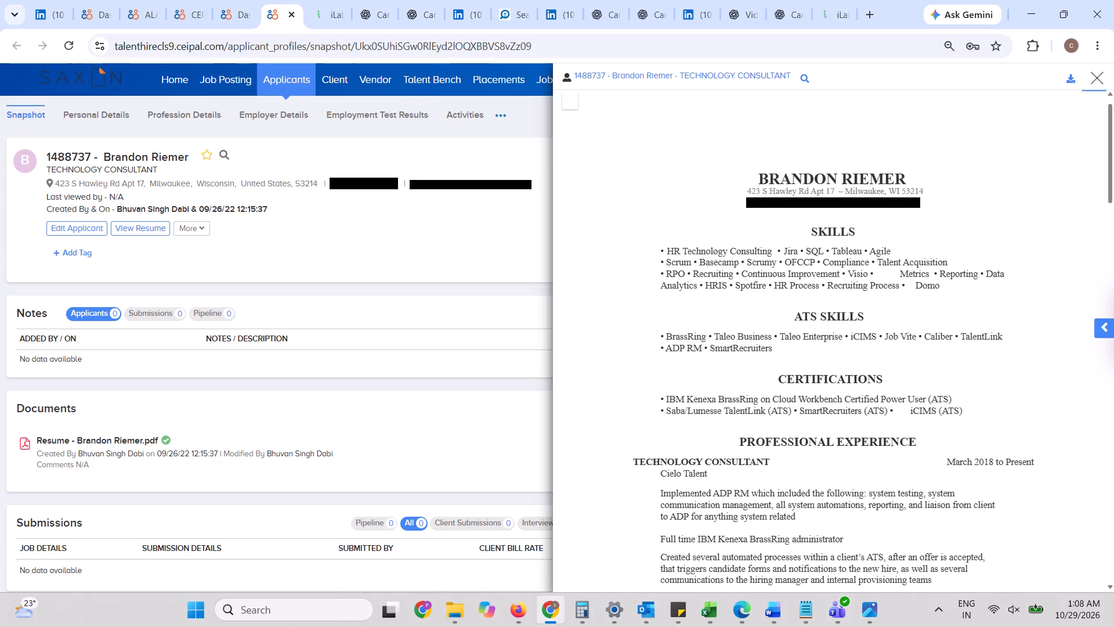
{"action": "scroll", "coordinate": [754, 303], "scroll_direction": "down", "scroll_amount": 1}
{"action": "scroll", "coordinate": [754, 303], "scroll_direction": "up", "scroll_amount": 1}
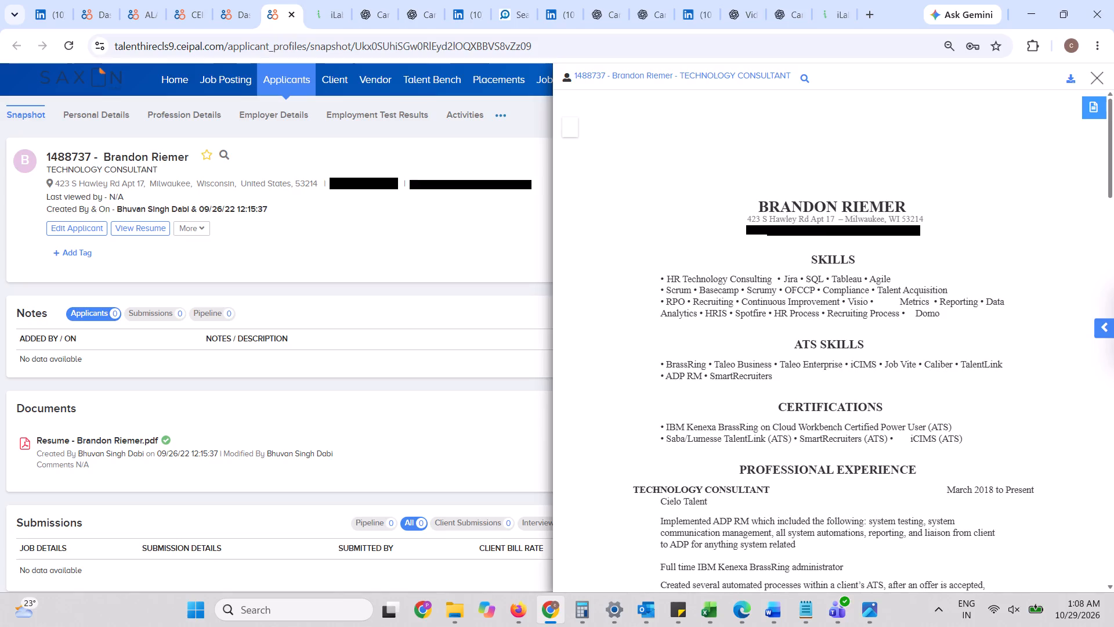
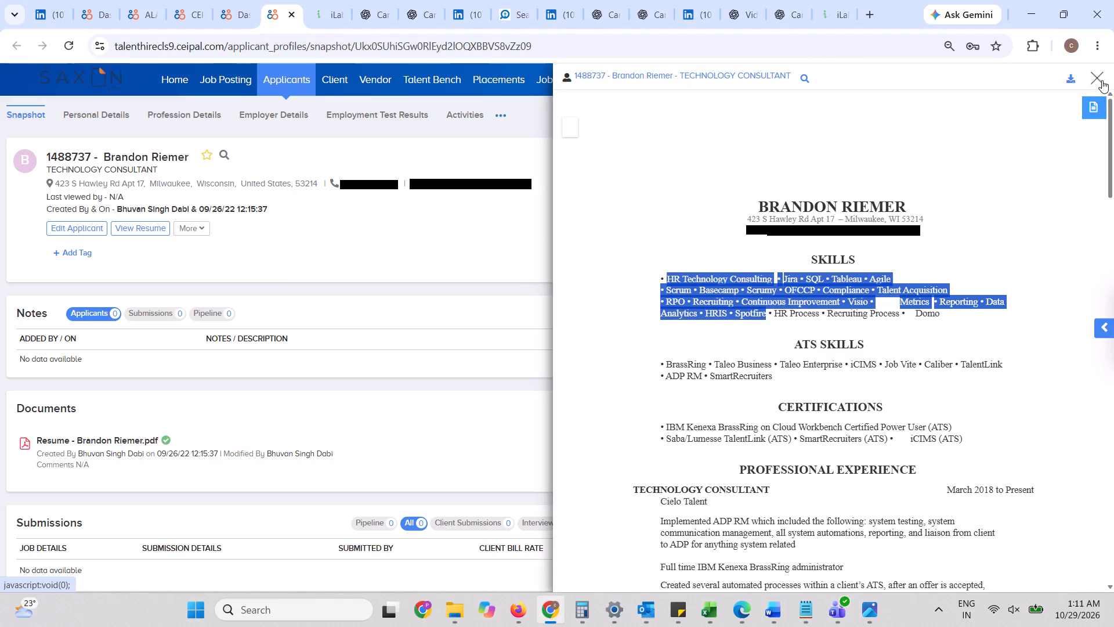
Close the applicant's Ceipal profile page and the two ChatGPT candidate assessment pages that precede the candidate's LinkedIn profile.
{"action": "left_click", "coordinate": [291, 16]}
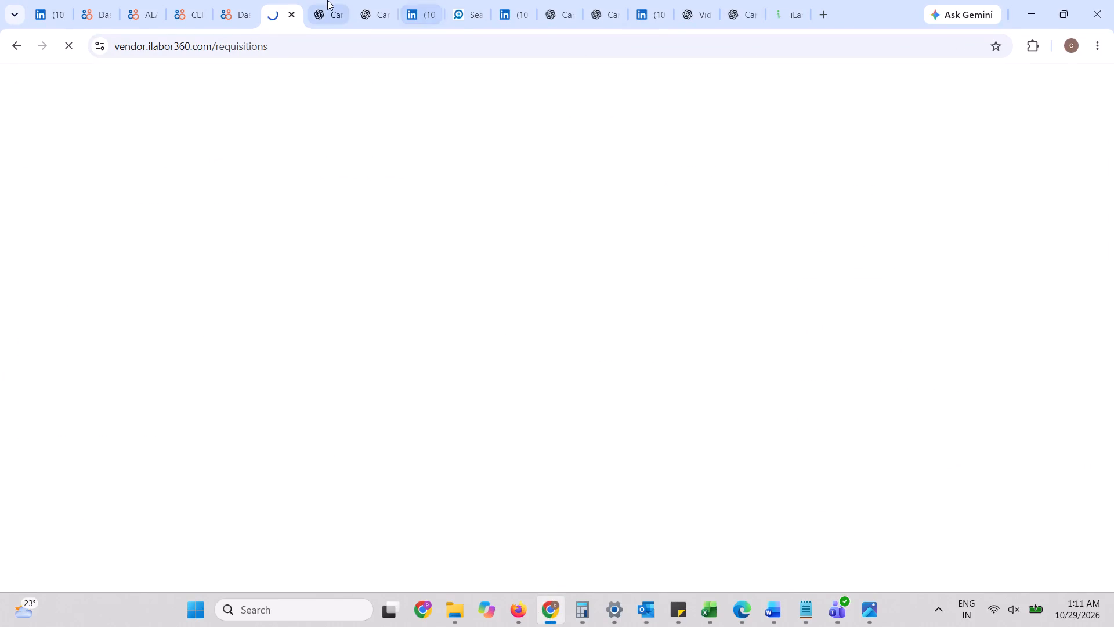
{"action": "left_click", "coordinate": [328, 0]}
{"action": "left_click", "coordinate": [338, 15]}
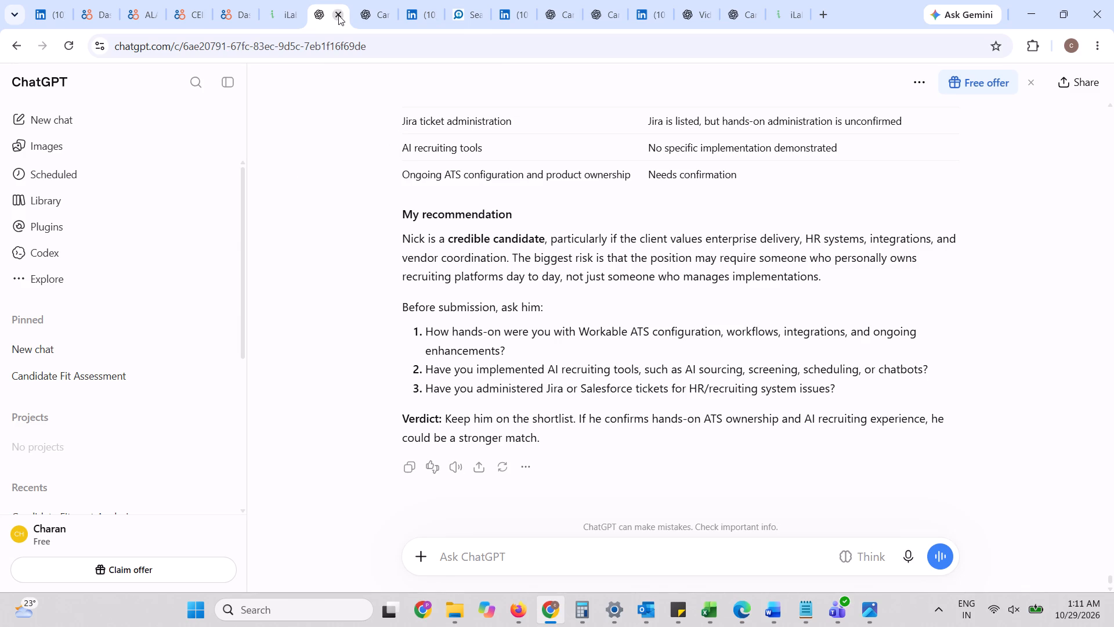
{"action": "left_click", "coordinate": [338, 14]}
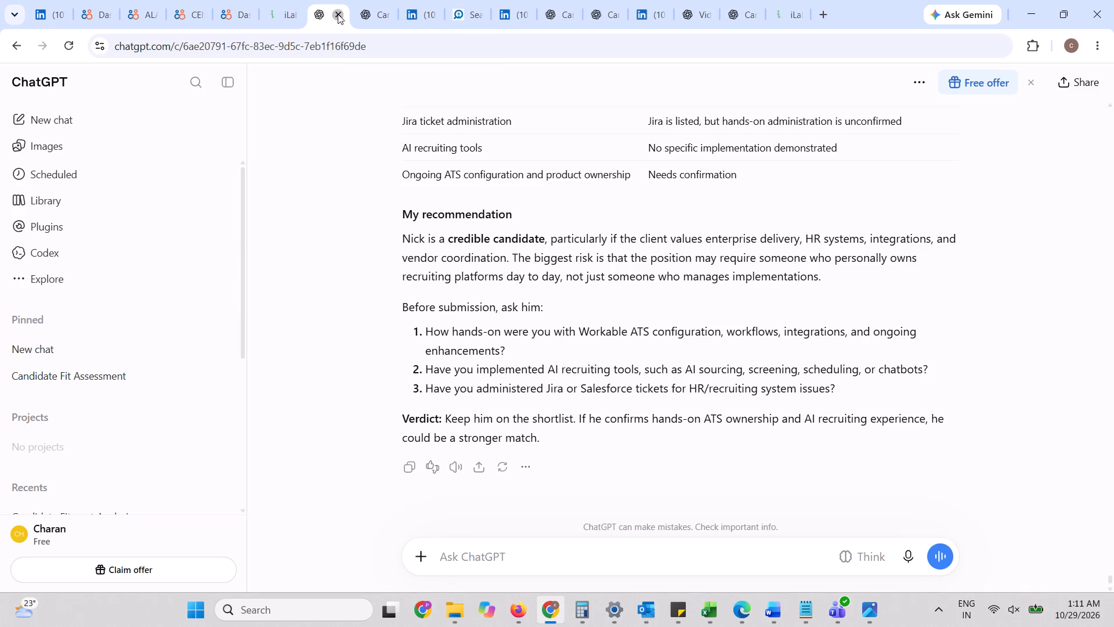
{"action": "left_click", "coordinate": [338, 14]}
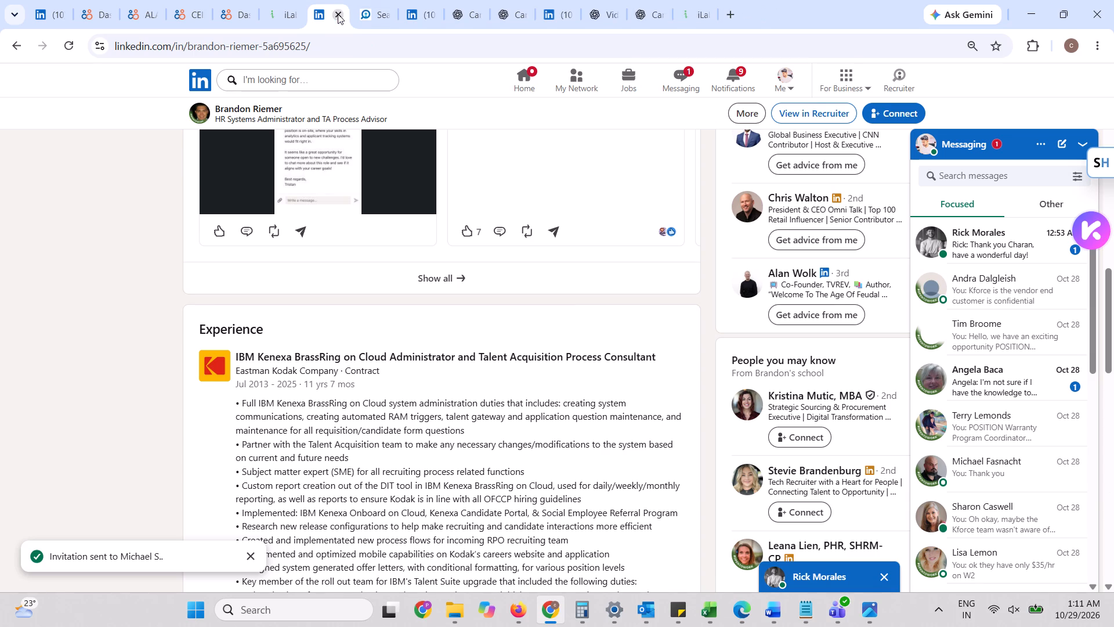
Finish viewing the HR Systems Administrator's LinkedIn profile and close its browser tab.
{"action": "scroll", "coordinate": [561, 417], "scroll_direction": "up", "scroll_amount": 7}
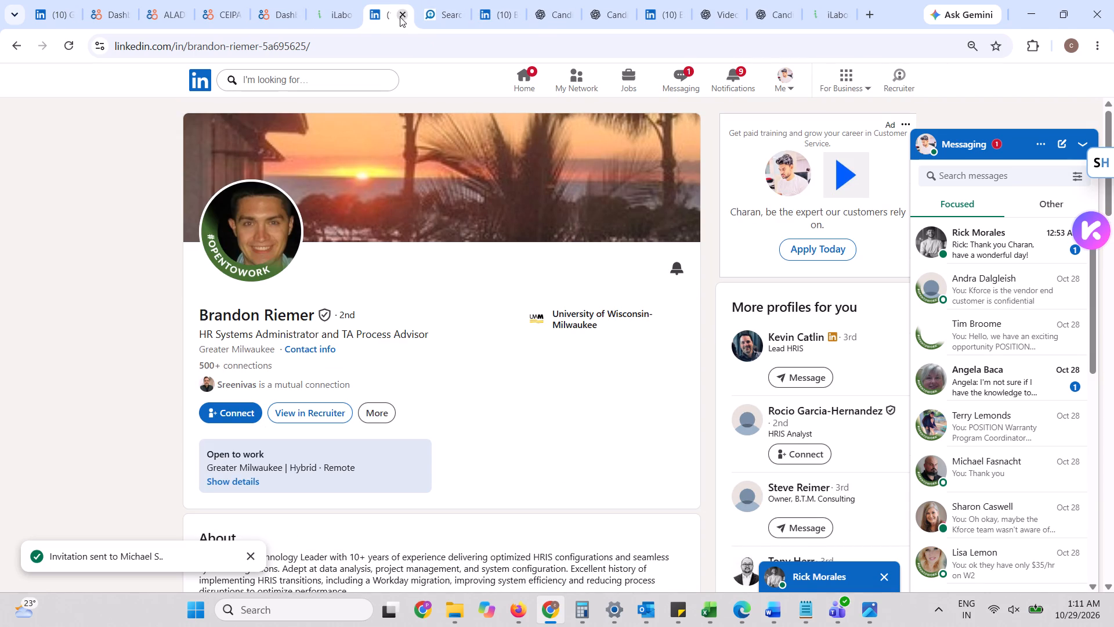
{"action": "left_click", "coordinate": [401, 13]}
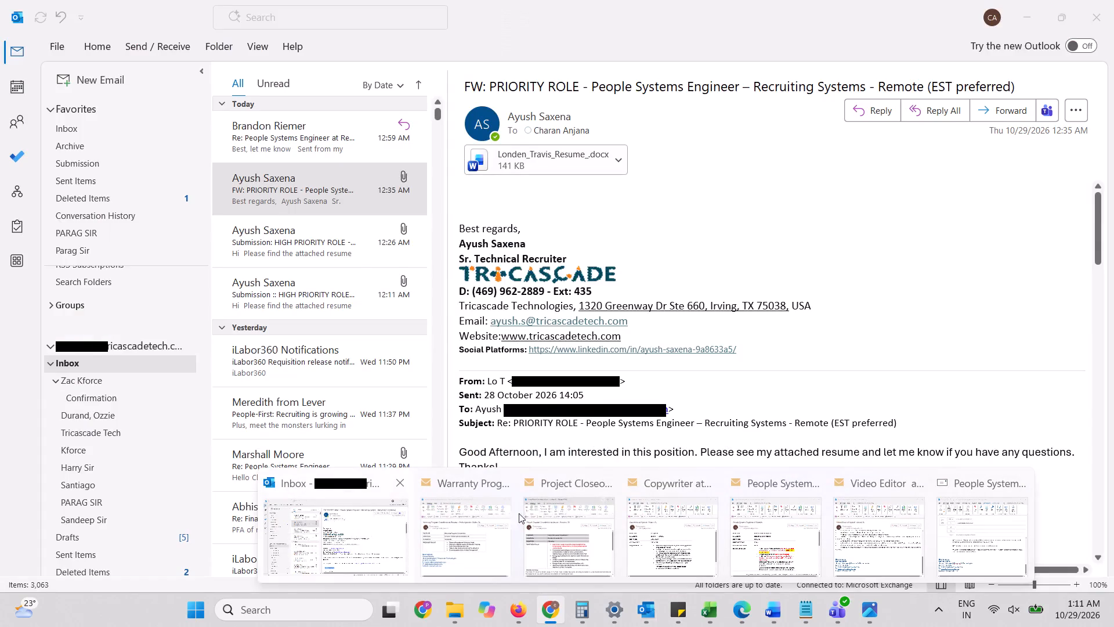
Review the experience and skills of the 16th and 17th candidates in the Miami video editor search results.
{"action": "left_click", "coordinate": [1054, 81]}
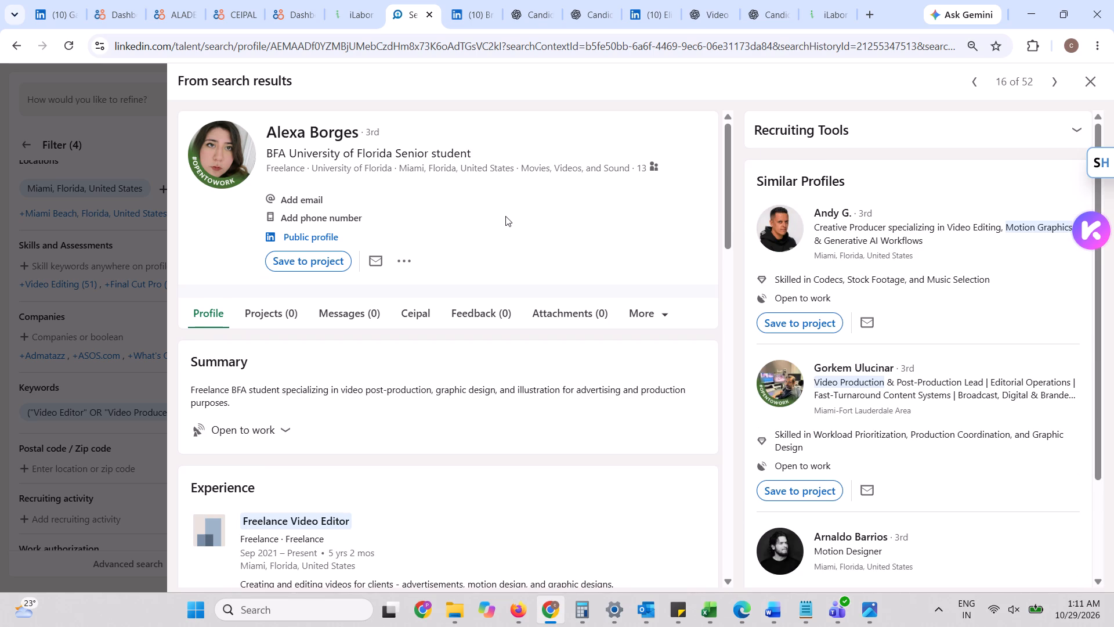
{"action": "scroll", "coordinate": [505, 216], "scroll_direction": "down", "scroll_amount": 6}
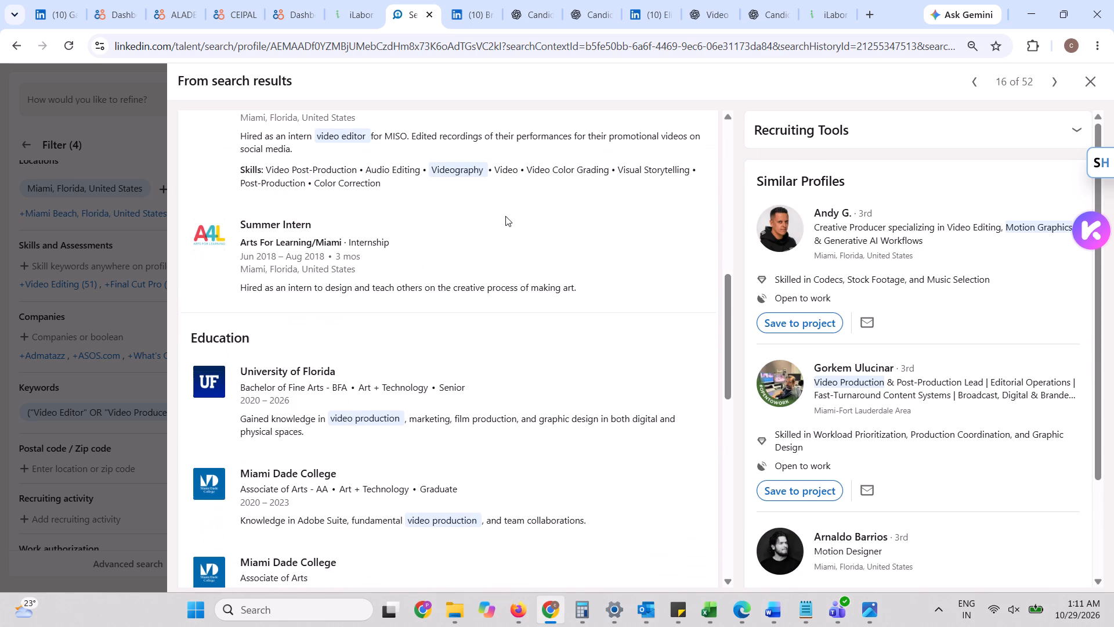
{"action": "scroll", "coordinate": [505, 216], "scroll_direction": "up", "scroll_amount": 1}
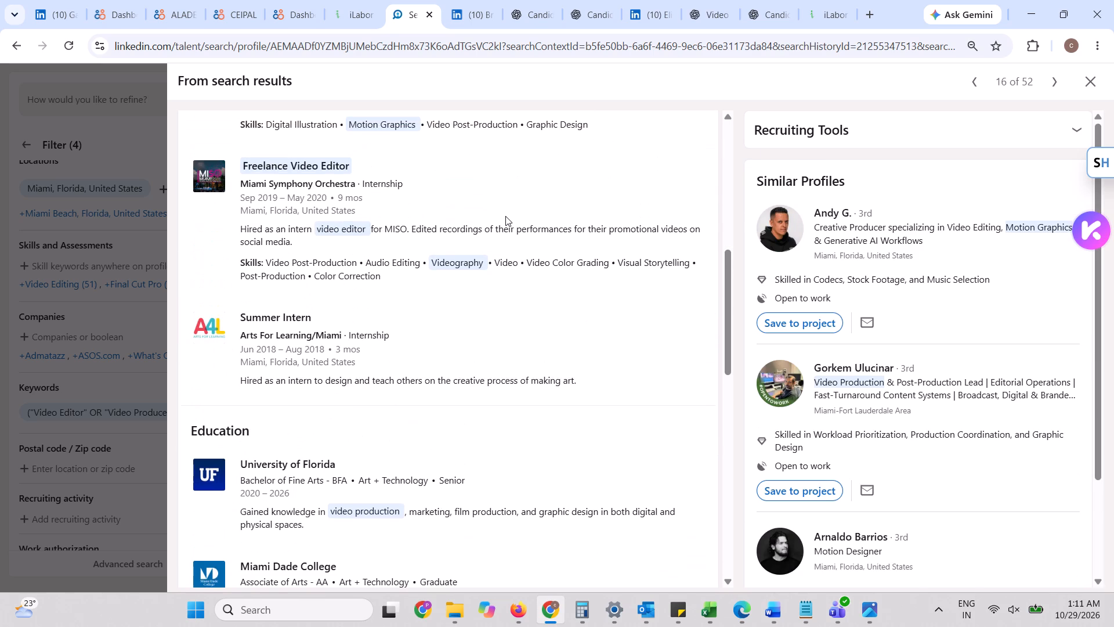
{"action": "scroll", "coordinate": [505, 216], "scroll_direction": "up", "scroll_amount": 1}
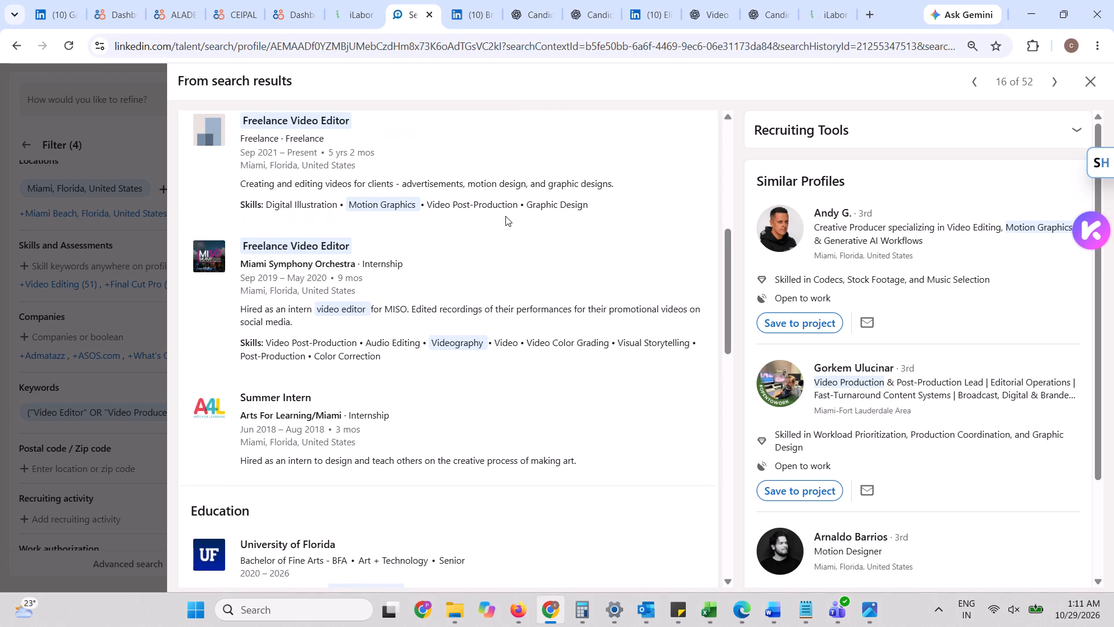
{"action": "scroll", "coordinate": [505, 216], "scroll_direction": "up", "scroll_amount": 7}
{"action": "left_click", "coordinate": [1042, 92]}
{"action": "left_click", "coordinate": [1045, 89]}
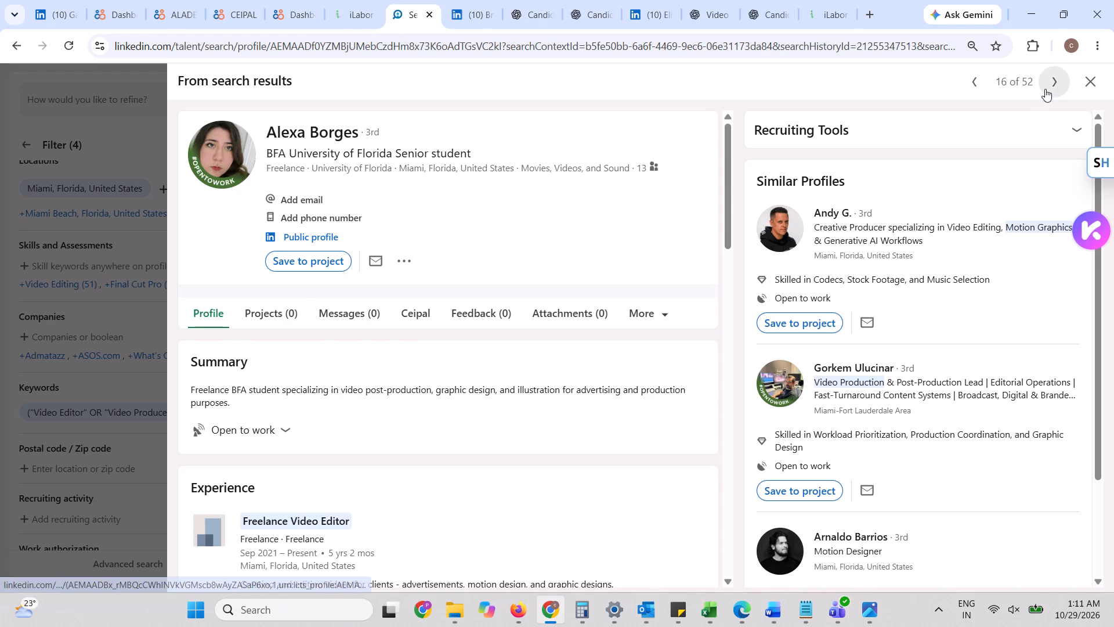
{"action": "scroll", "coordinate": [495, 335], "scroll_direction": "down", "scroll_amount": 1}
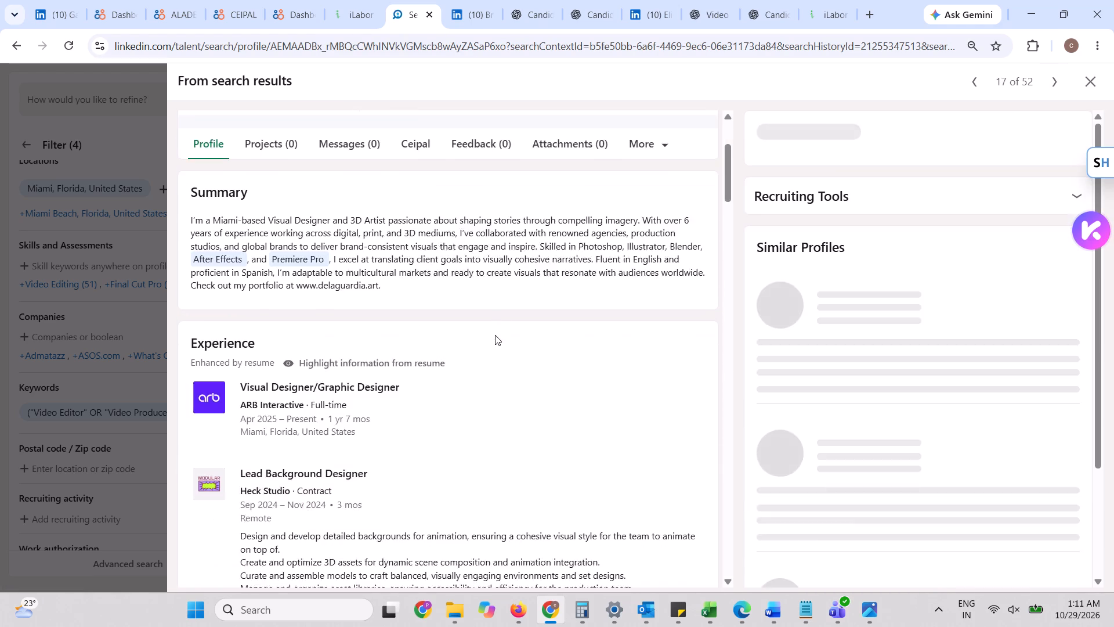
{"action": "scroll", "coordinate": [495, 335], "scroll_direction": "up", "scroll_amount": 3}
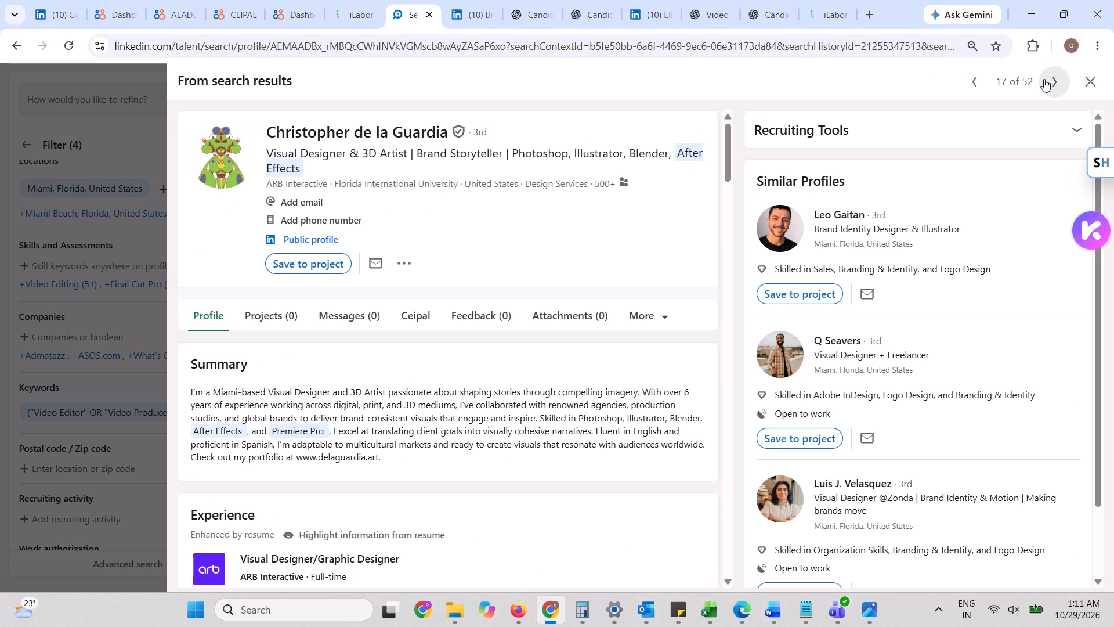
Review the 18th candidate, a videographer and video editor, and load their copied public profile link in the existing LinkedIn profile tab.
{"action": "left_click", "coordinate": [1045, 81]}
{"action": "scroll", "coordinate": [572, 234], "scroll_direction": "down", "scroll_amount": 1}
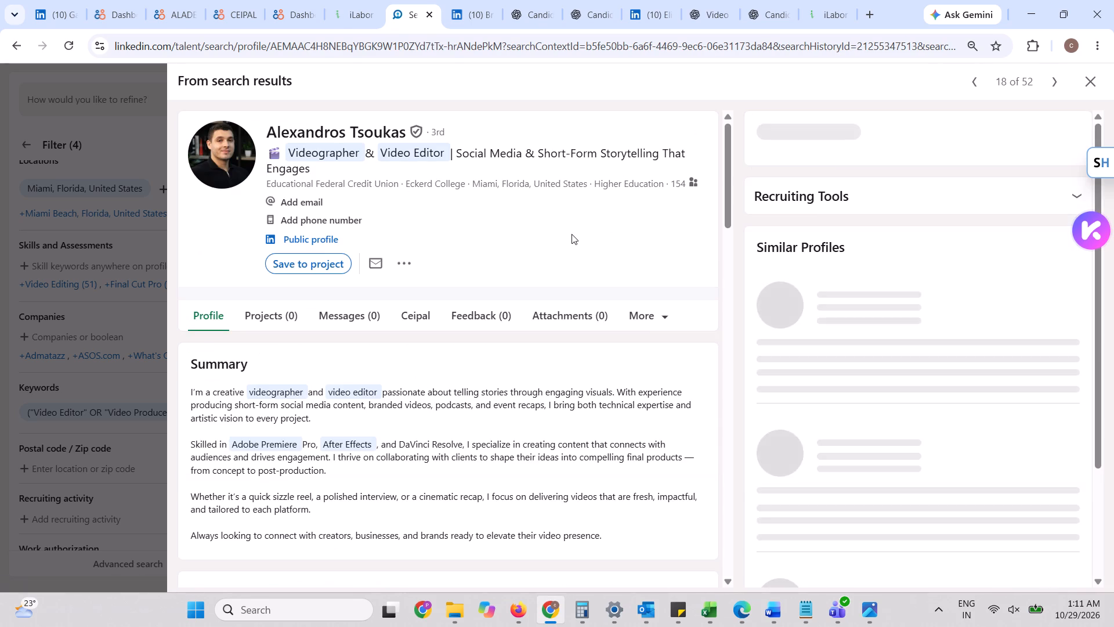
{"action": "scroll", "coordinate": [572, 234], "scroll_direction": "down", "scroll_amount": 2}
{"action": "scroll", "coordinate": [572, 234], "scroll_direction": "left", "scroll_amount": 1}
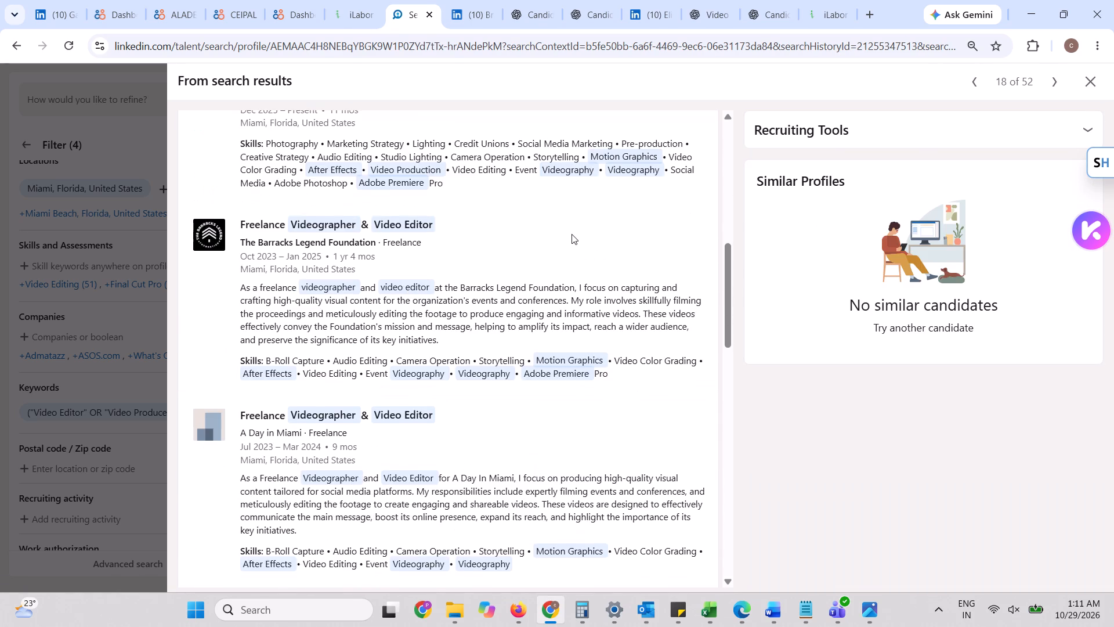
{"action": "scroll", "coordinate": [572, 234], "scroll_direction": "left", "scroll_amount": 1}
{"action": "left_click", "coordinate": [301, 235]}
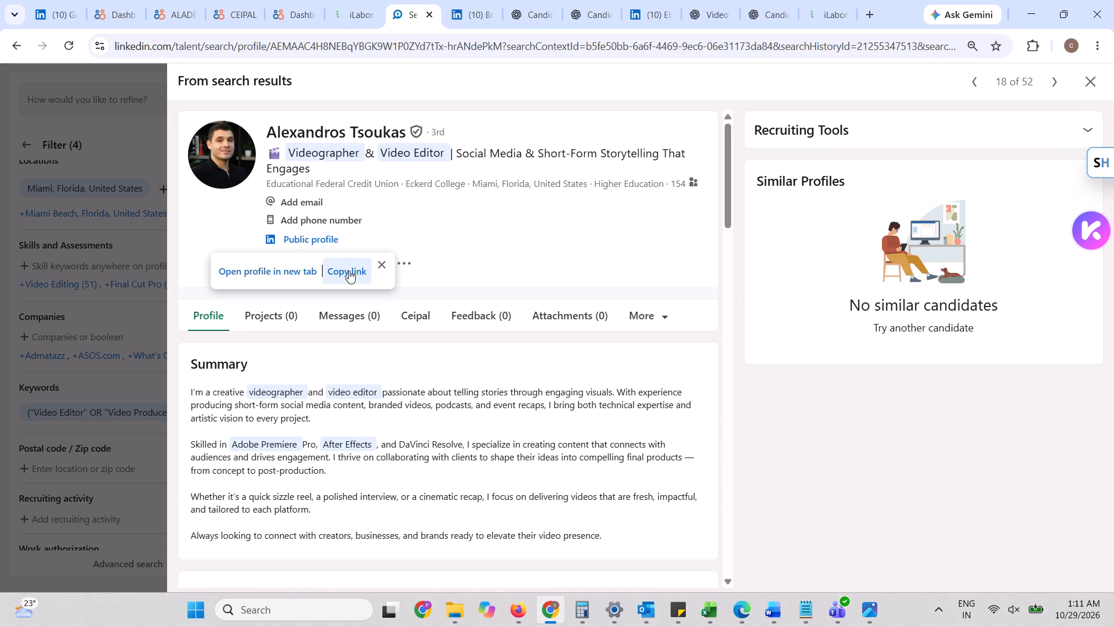
{"action": "left_click", "coordinate": [349, 271]}
{"action": "left_click", "coordinate": [482, 0]}
{"action": "left_click", "coordinate": [435, 42]}
{"action": "key", "text": "ctrl+v"}
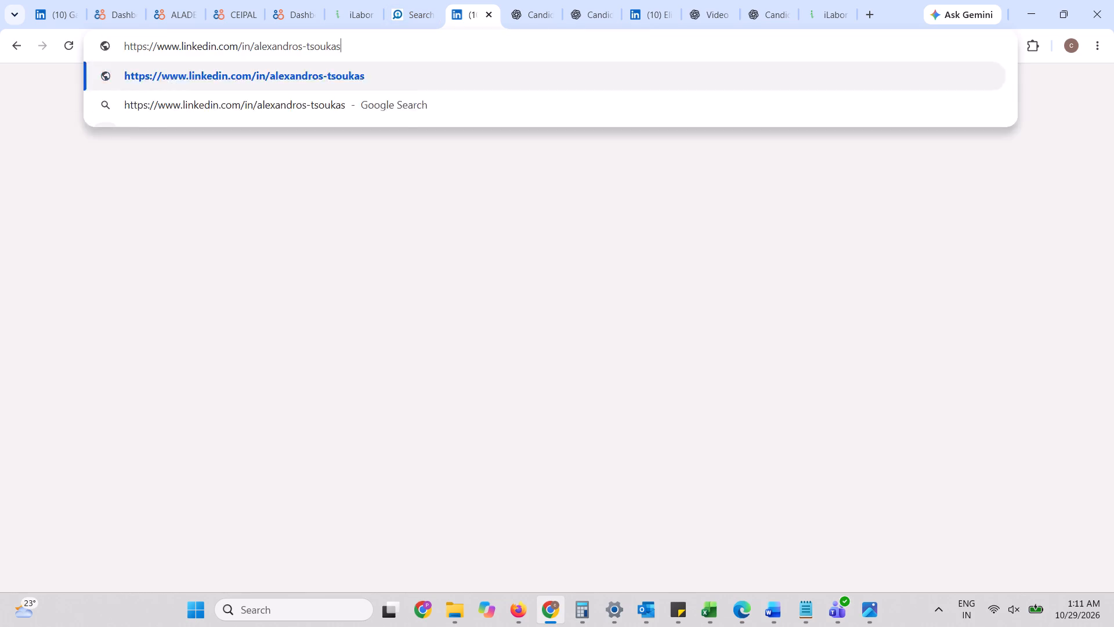
{"action": "key", "text": "Return"}
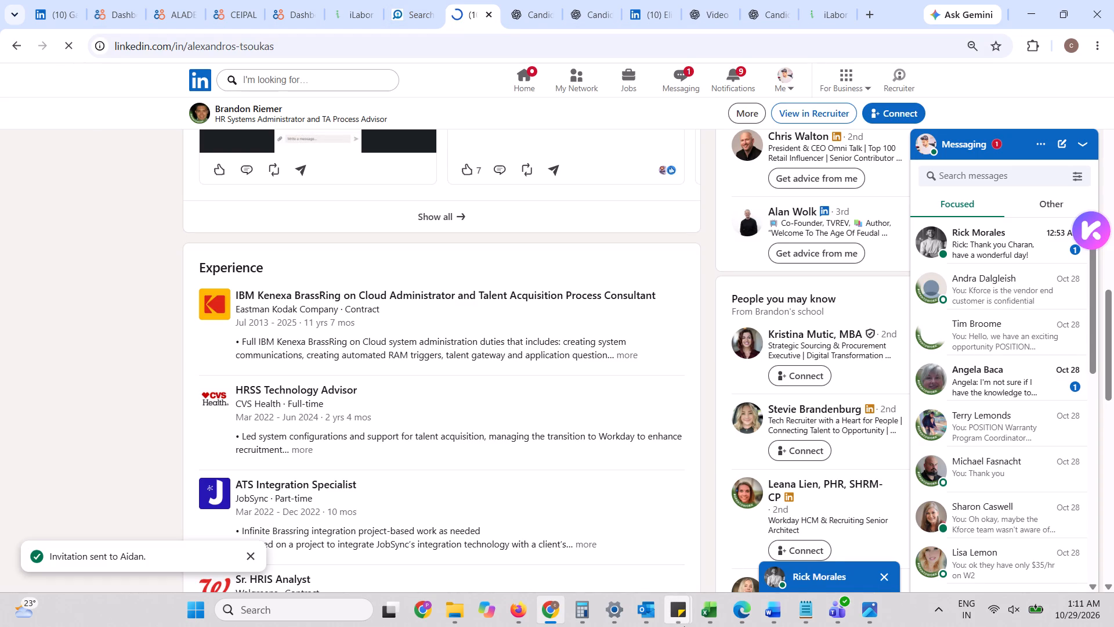
Copy the Video Editor outreach message (Hybrid - Miami, FL, 6 Months) from the sticky note and return to the LinkedIn profile.
{"action": "left_click", "coordinate": [786, 549]}
{"action": "key", "text": "ctrl+c"}
{"action": "key", "text": "ctrl+c"}
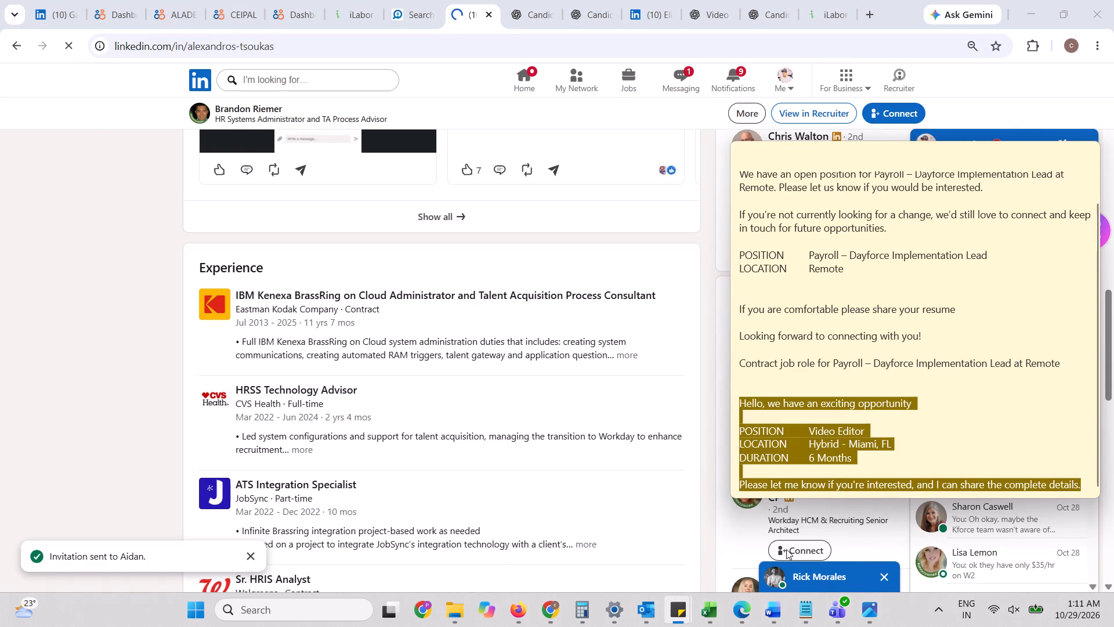
{"action": "left_click", "coordinate": [62, 208]}
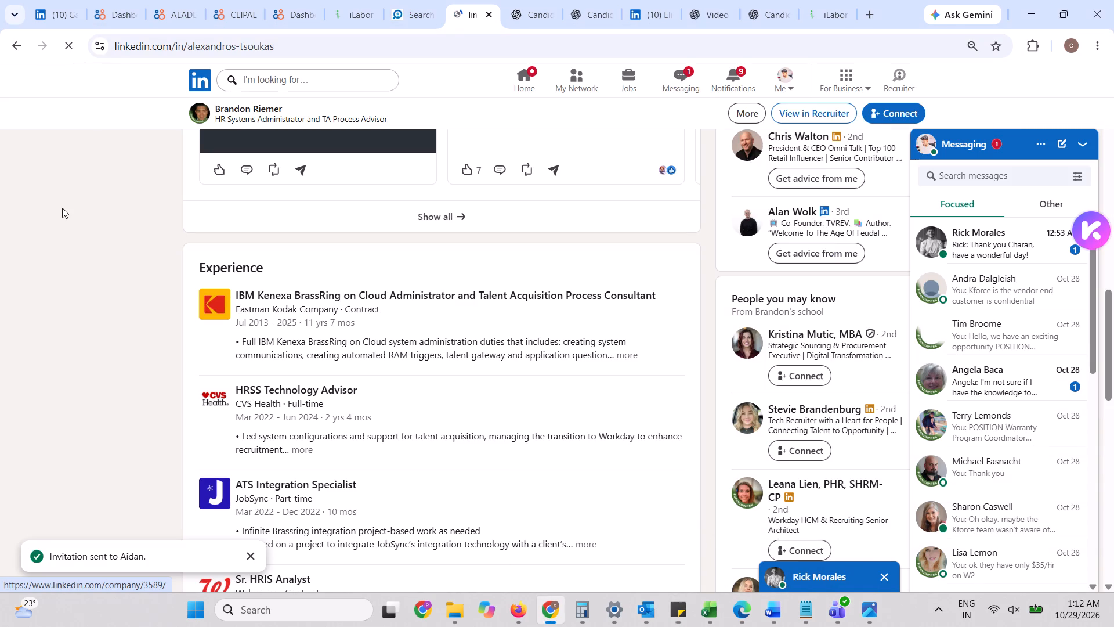